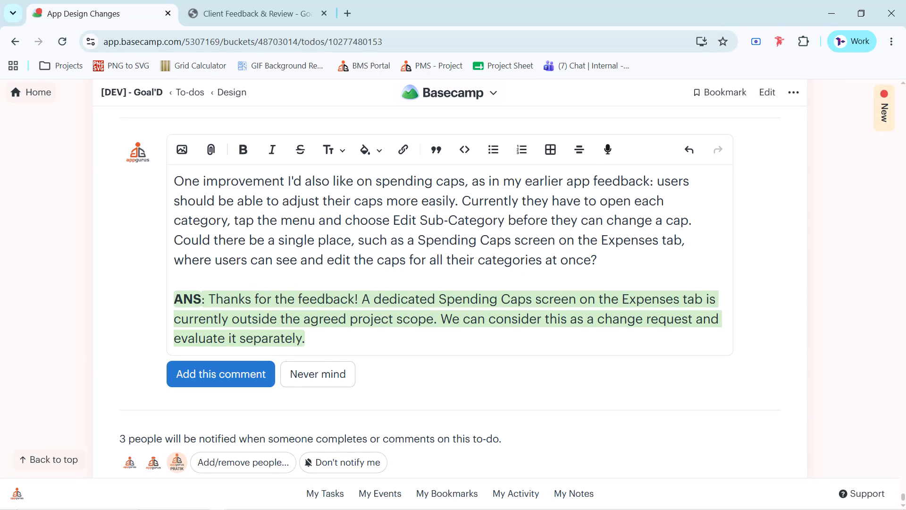
Remove "and evaluate it separately" from the highlighted answer so it ends at "change request.", and post the comment.
click(480, 345)
drag(503, 339, 694, 322)
key(equal)
key(BackSpace)
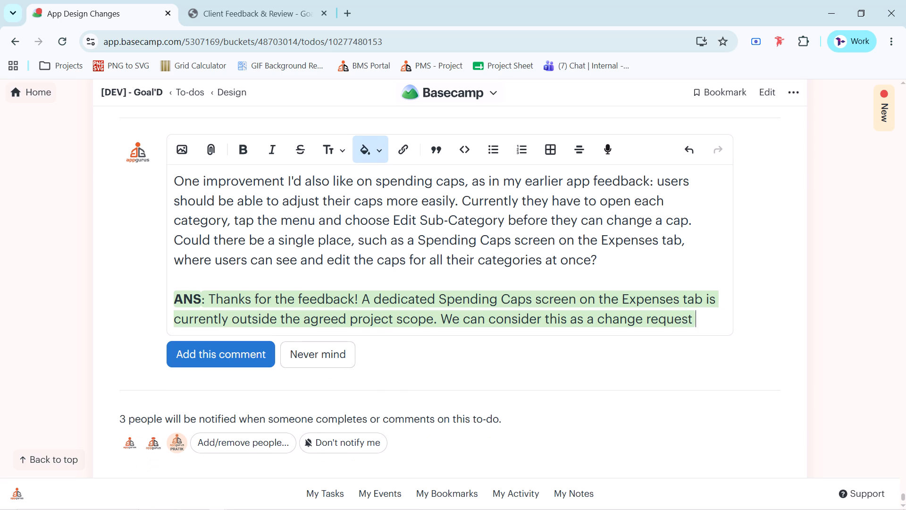
key(BackSpace)
key(period)
click(232, 355)
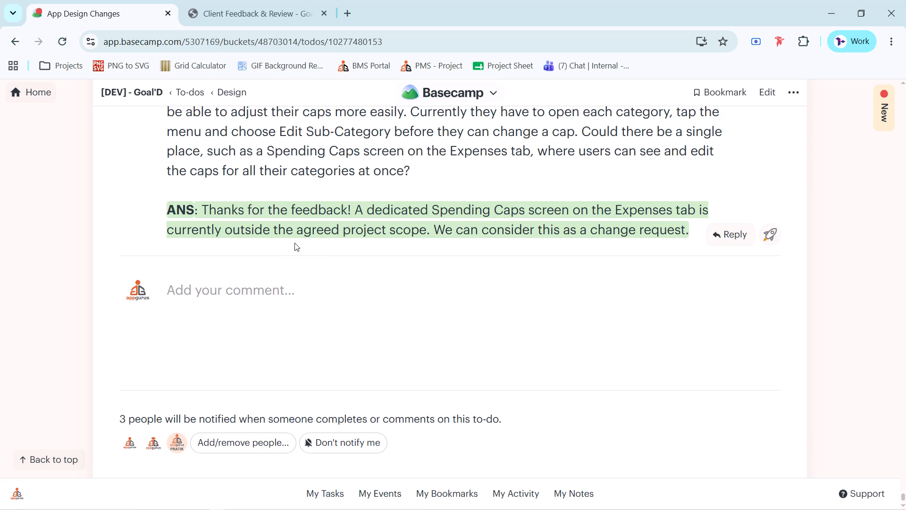
Edit the posted spending caps comment to open with a mention of Pratik followed by "sir," and a blank line, and save it.
scroll(294, 243, up, 3)
click(762, 263)
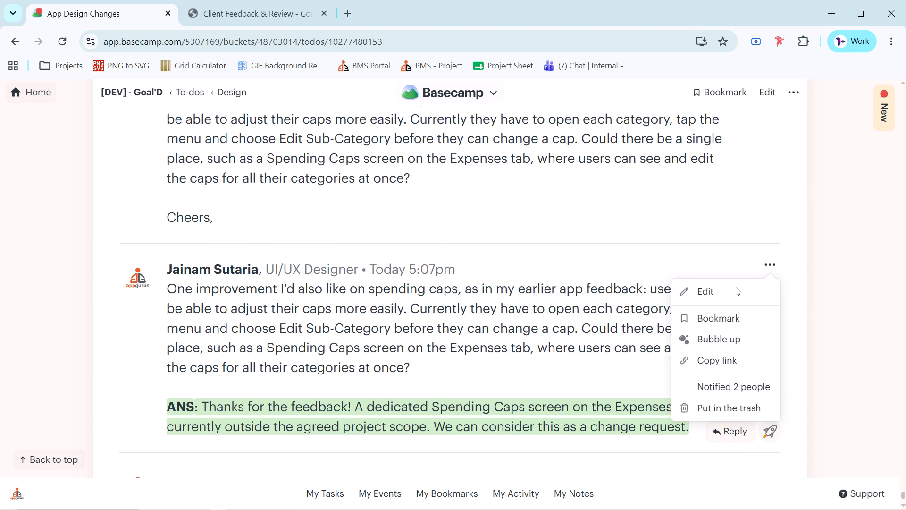
click(720, 289)
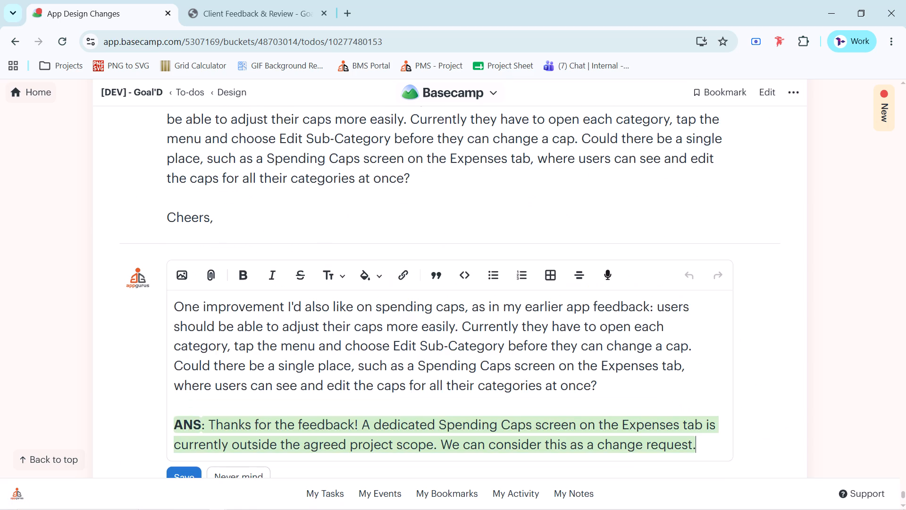
key(ctrl+a)
key(Left)
key(shift+Return)
key(shift+Return)
key(Up)
key(Up)
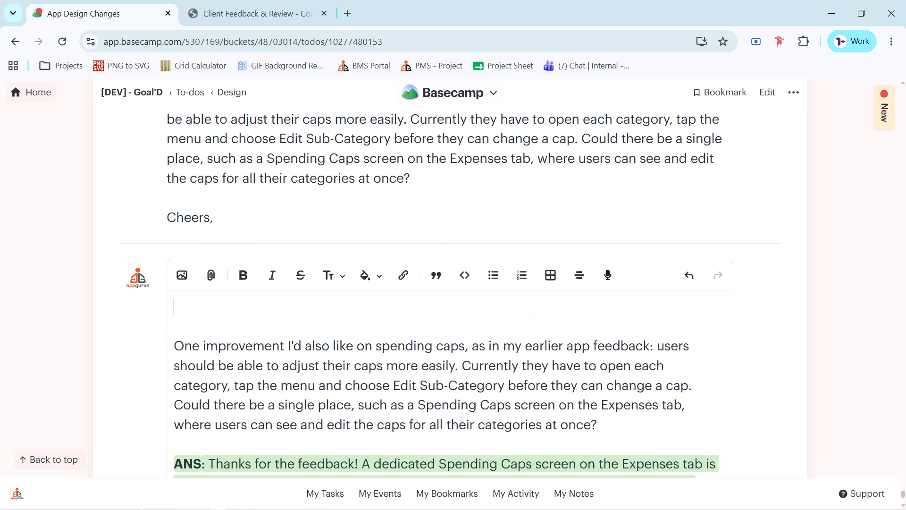
text(@pra)
key(Return)
key(space)
text(sir,)
scroll(308, 297, down, 4)
scroll(310, 297, up, 1)
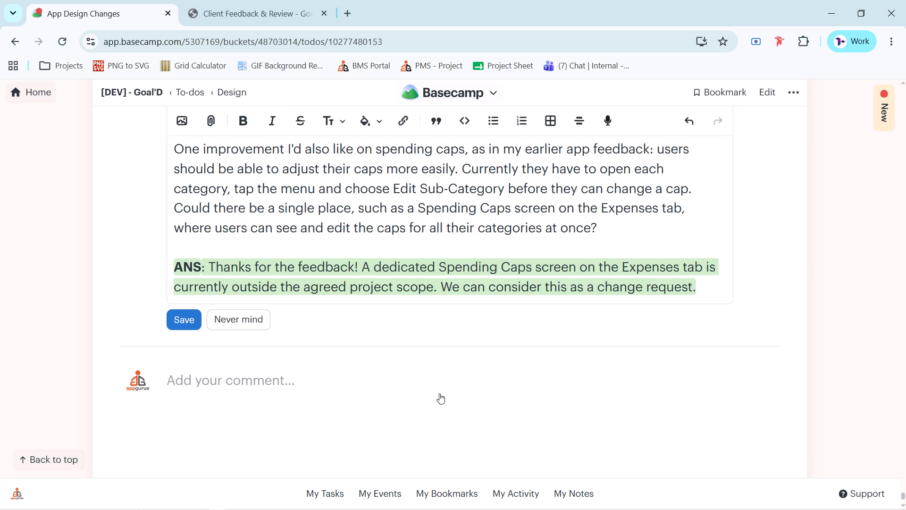
click(187, 322)
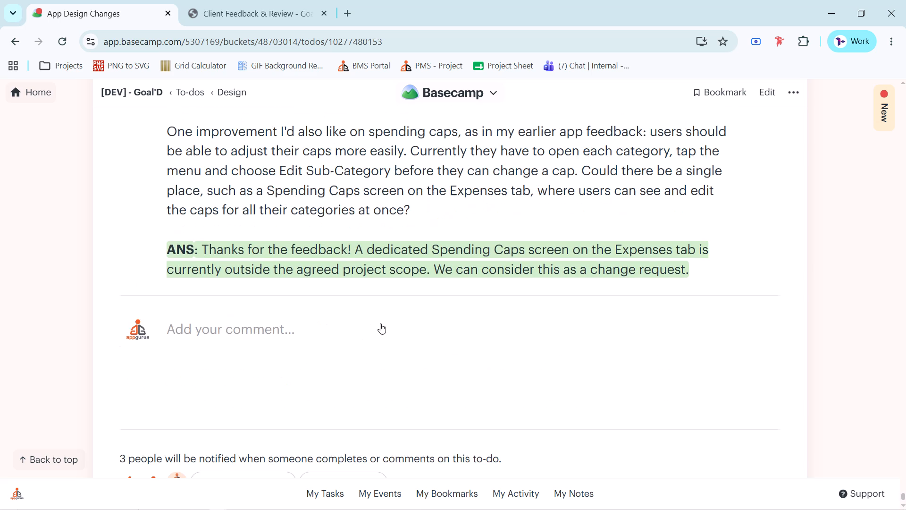
Open the options for the edited spending caps comment.
scroll(381, 323, up, 4)
click(762, 323)
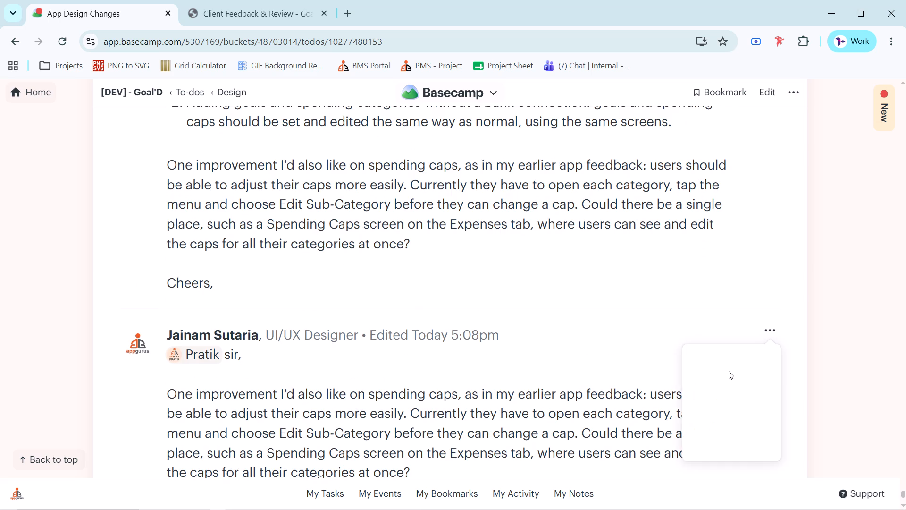
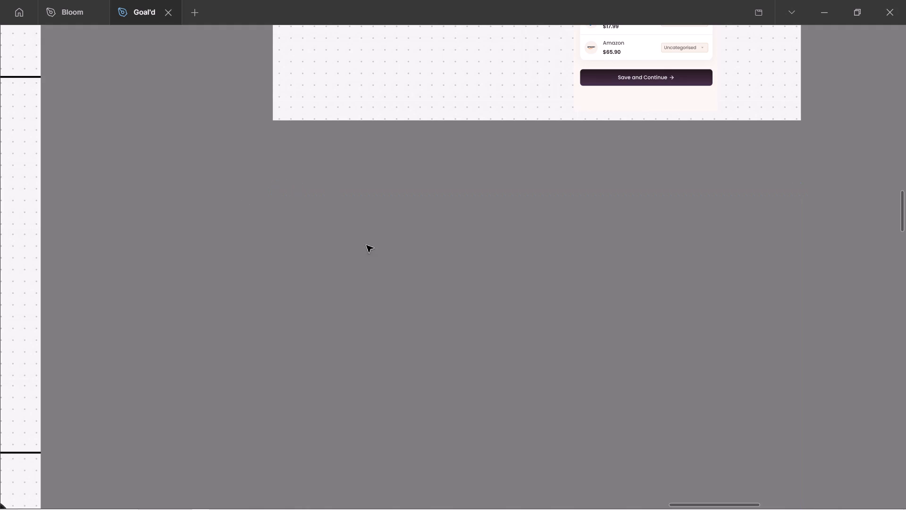
In Figma, open a new tab and search the files for "my pawpal" to open that design file.
click(194, 10)
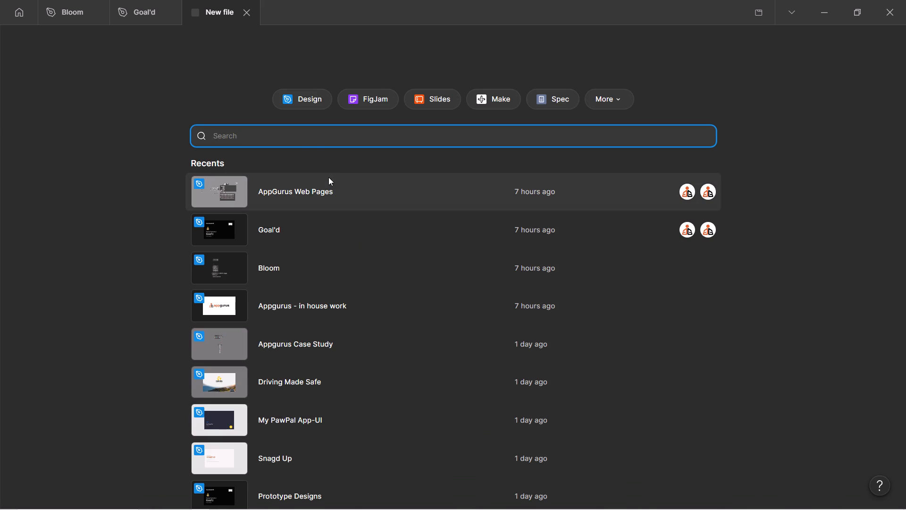
click(302, 142)
click(305, 135)
text(my pawpal;)
key(BackSpace)
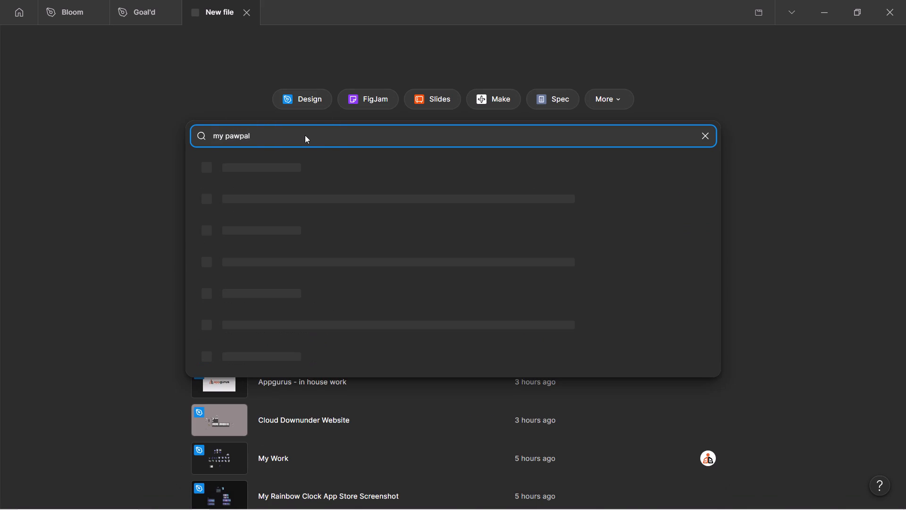
click(302, 191)
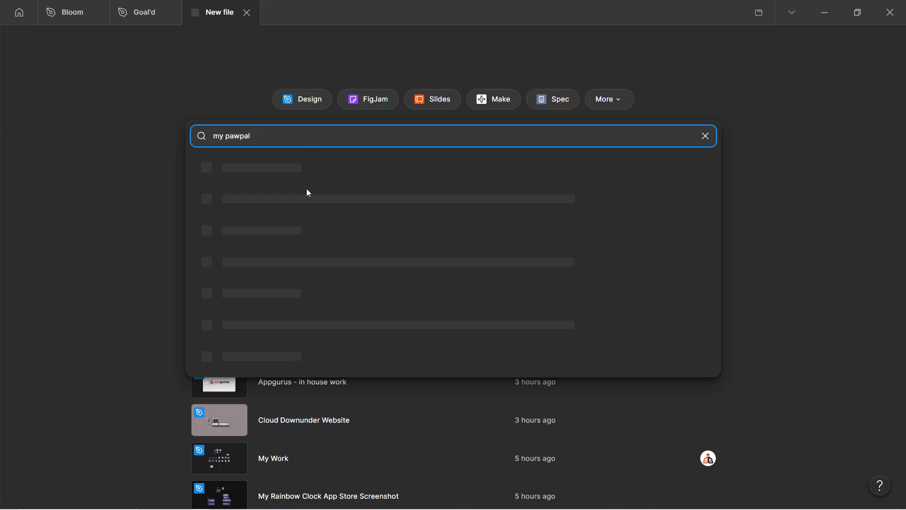
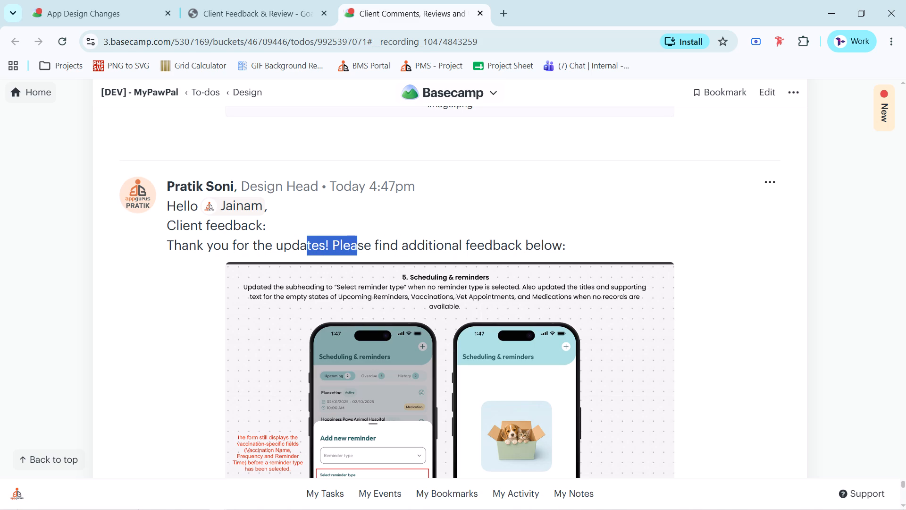
Read the client's additional feedback in the Basecamp comment, including the annotated Scheduling & reminders screenshot, feedback PDF and Subscription plans screenshot.
drag(375, 247, 578, 251)
scroll(533, 275, down, 3)
scroll(506, 279, up, 2)
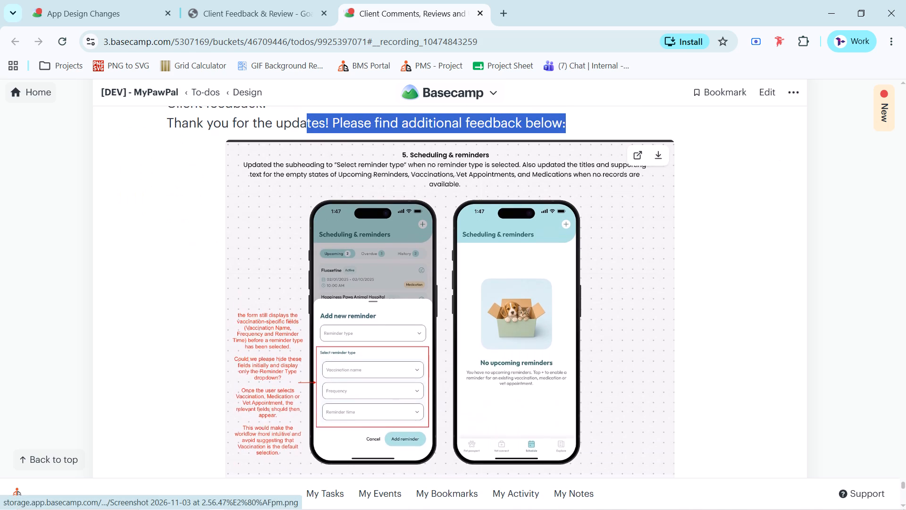
scroll(506, 279, down, 1)
scroll(294, 342, down, 3)
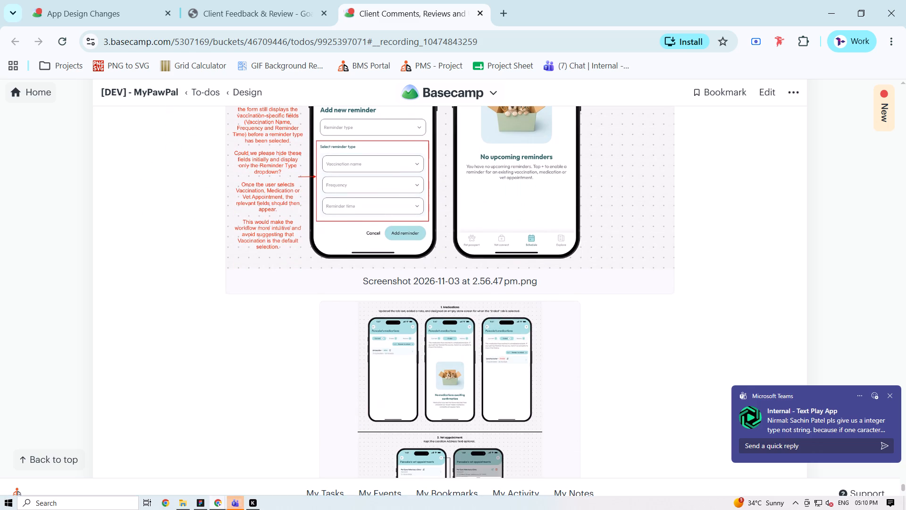
scroll(294, 342, down, 4)
scroll(302, 340, up, 3)
scroll(305, 338, down, 2)
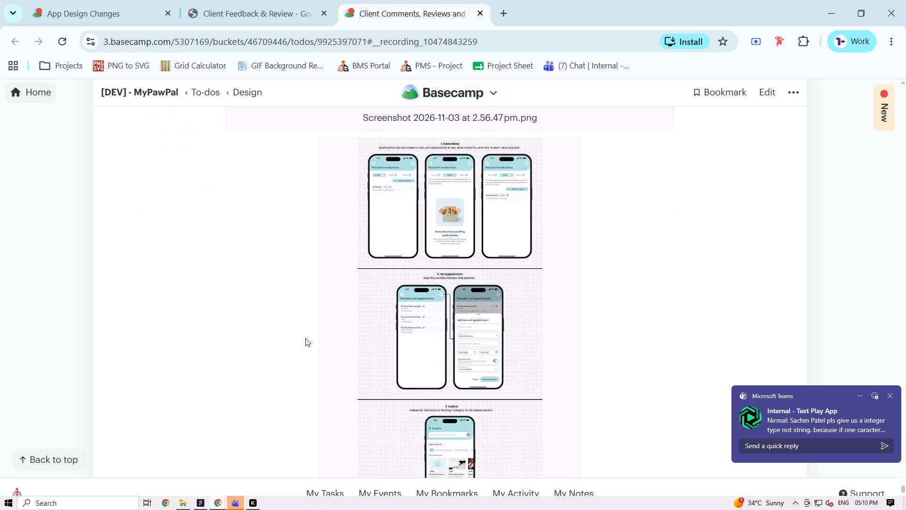
scroll(305, 338, down, 6)
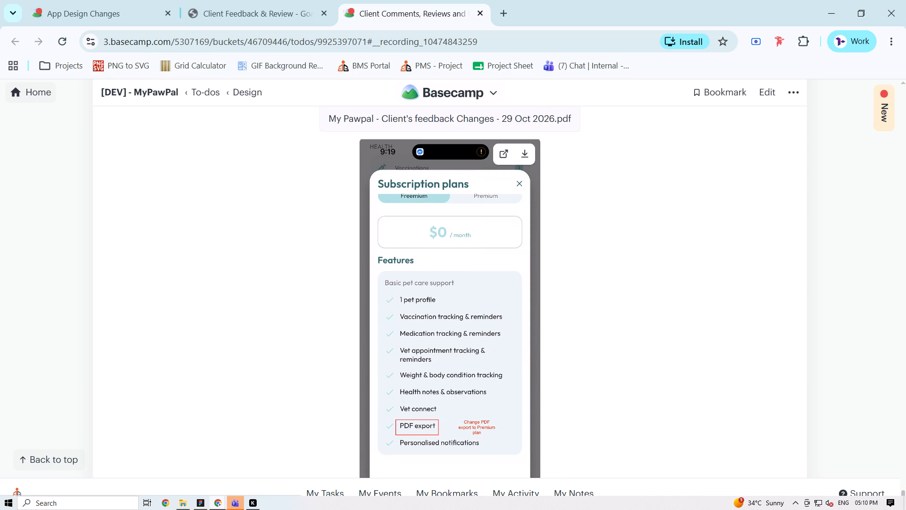
scroll(405, 403, down, 1)
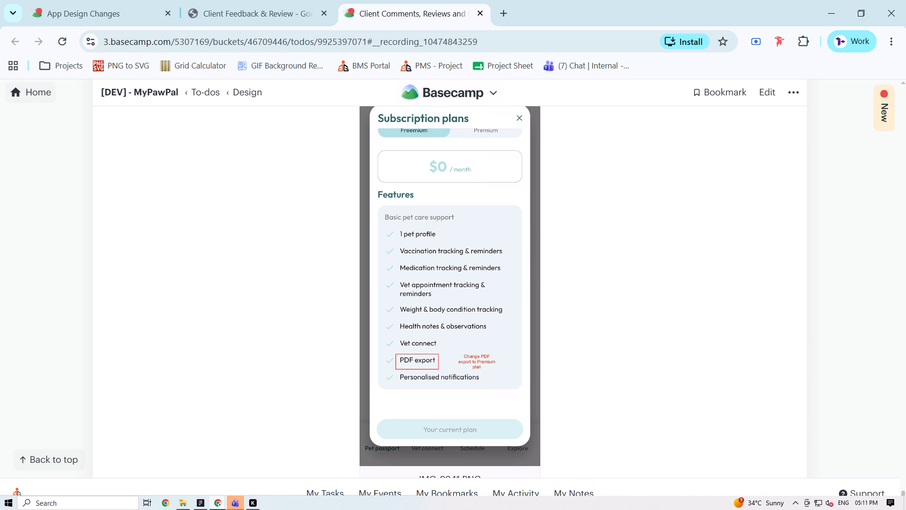
scroll(459, 375, down, 4)
scroll(459, 376, up, 8)
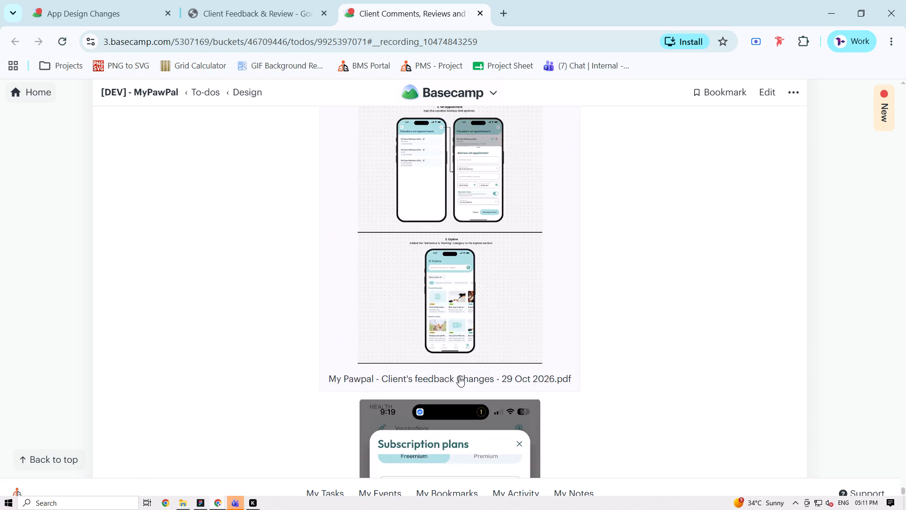
scroll(459, 376, up, 4)
scroll(462, 254, up, 2)
scroll(361, 248, up, 1)
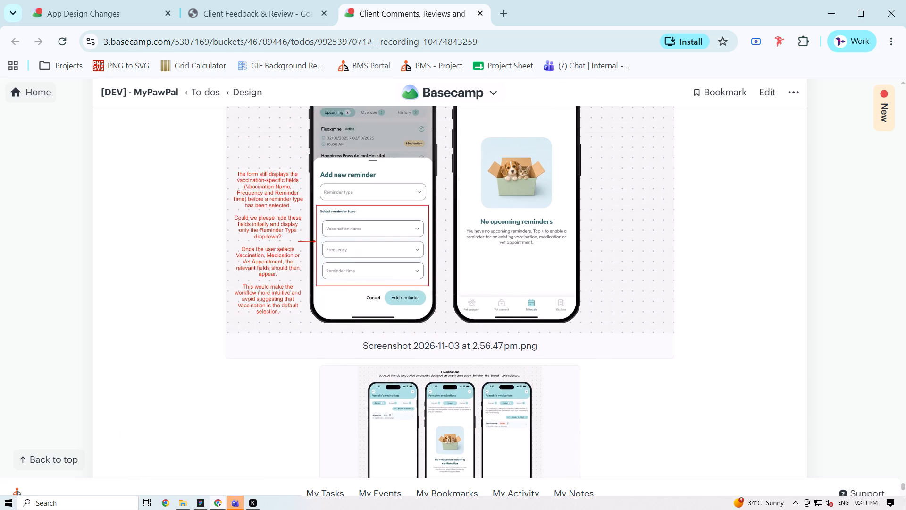
Switch to the My PawPal App-UI file in Figma and open its Presentation page with the interface hidden.
key(alt+Tab)
key(alt+Tab)
key(alt+Tab)
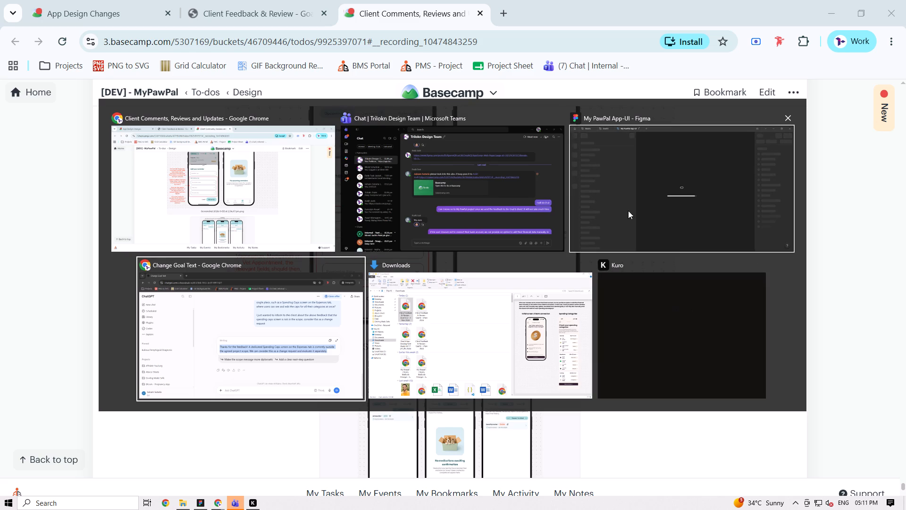
alt+click(635, 193)
key(shift+exclam)
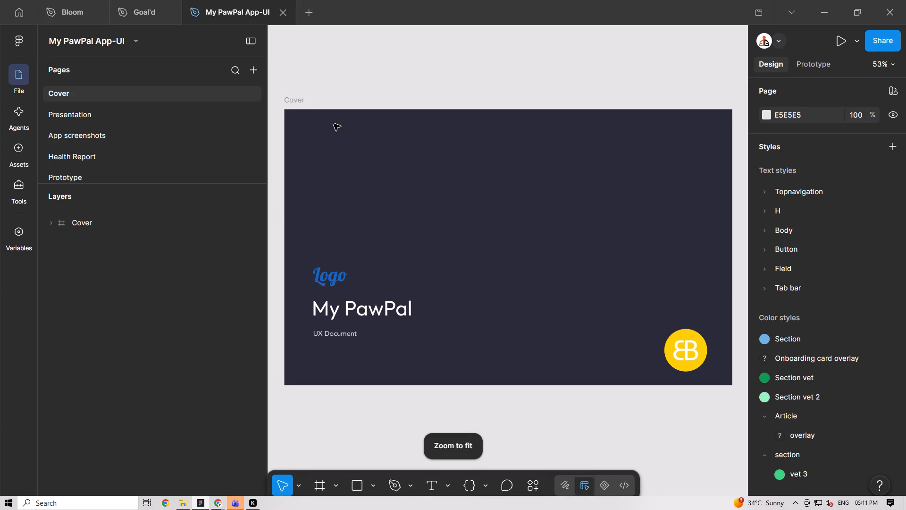
key(ctrl+backslash)
key(ctrl+backslash)
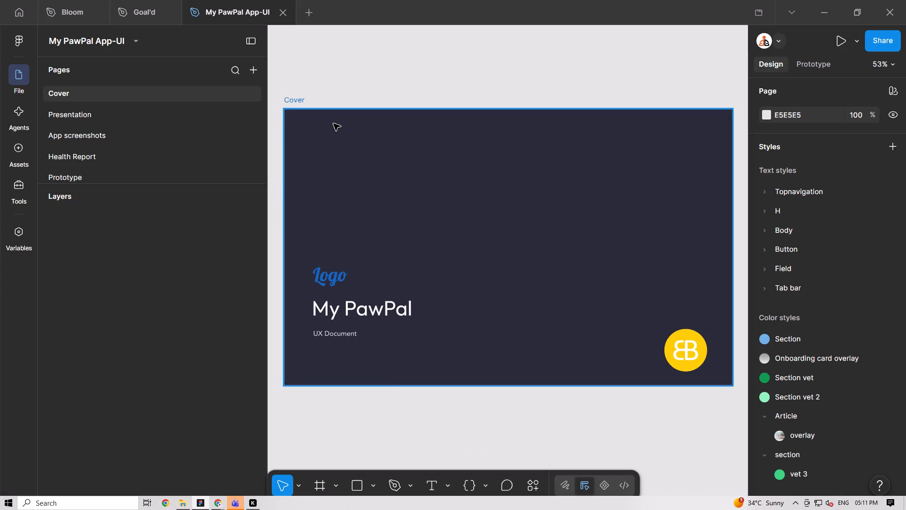
click(88, 123)
key(ctrl+backslash)
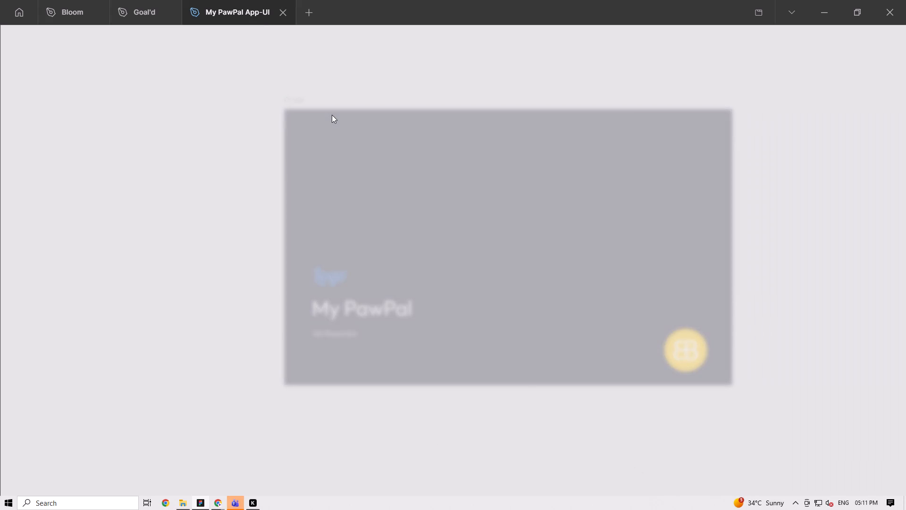
key(shift+exclam)
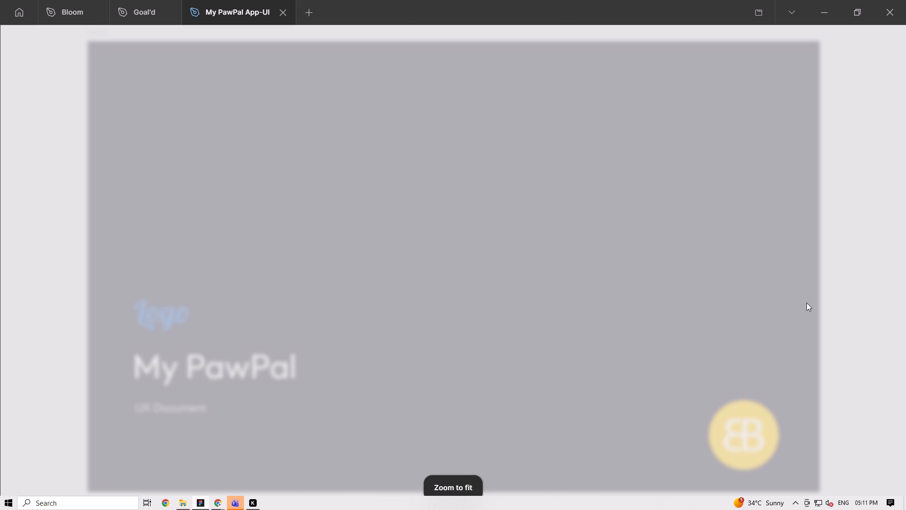
key(shift+exclam)
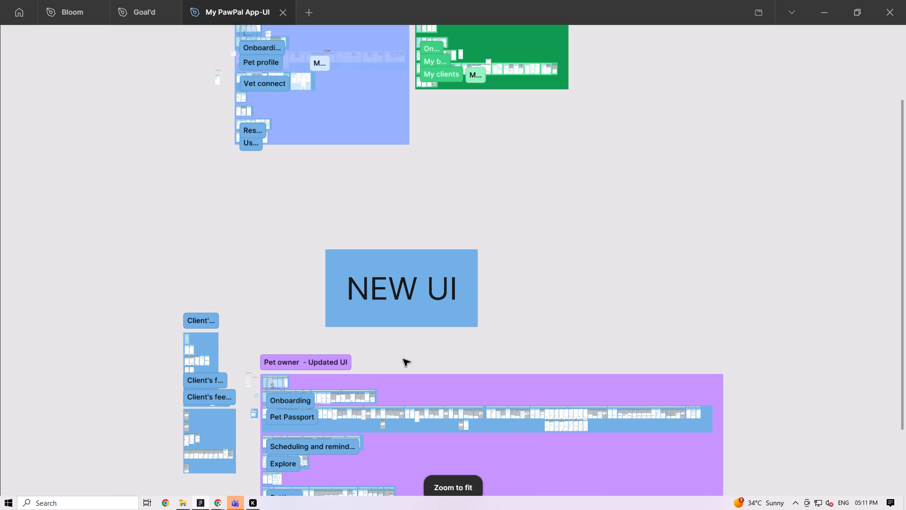
Look over the Pet owner - Updated UI sections, and recheck the client's Subscription plans note in Chrome.
scroll(396, 365, down, 2)
ctrl+scroll(247, 322, up, 9)
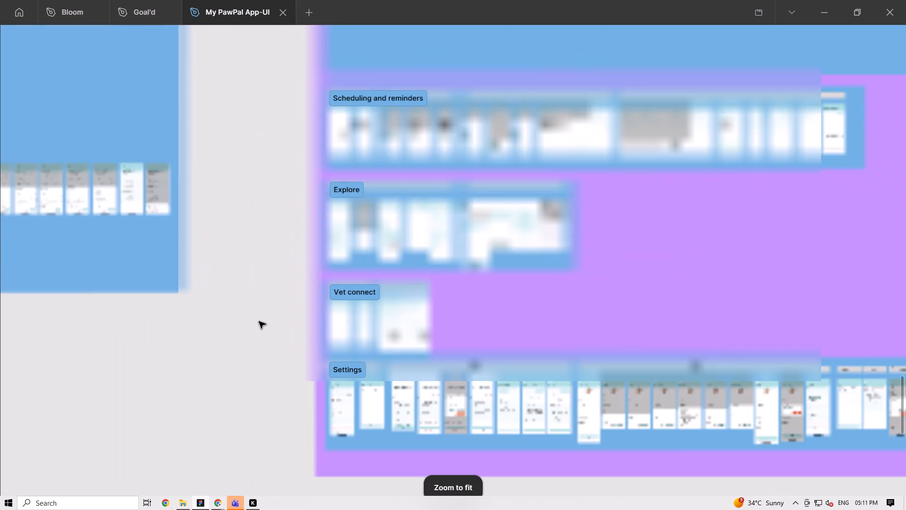
ctrl+scroll(336, 314, up, 4)
ctrl+scroll(316, 335, down, 8)
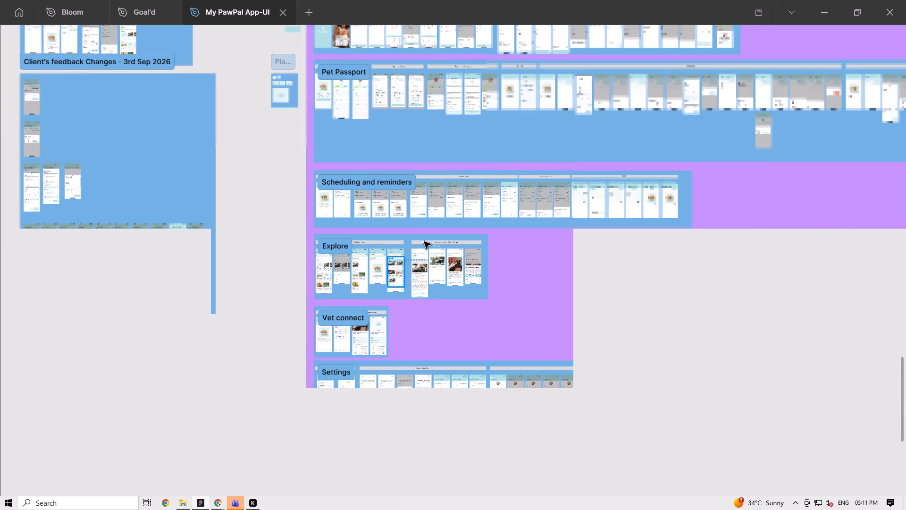
scroll(438, 252, up, 5)
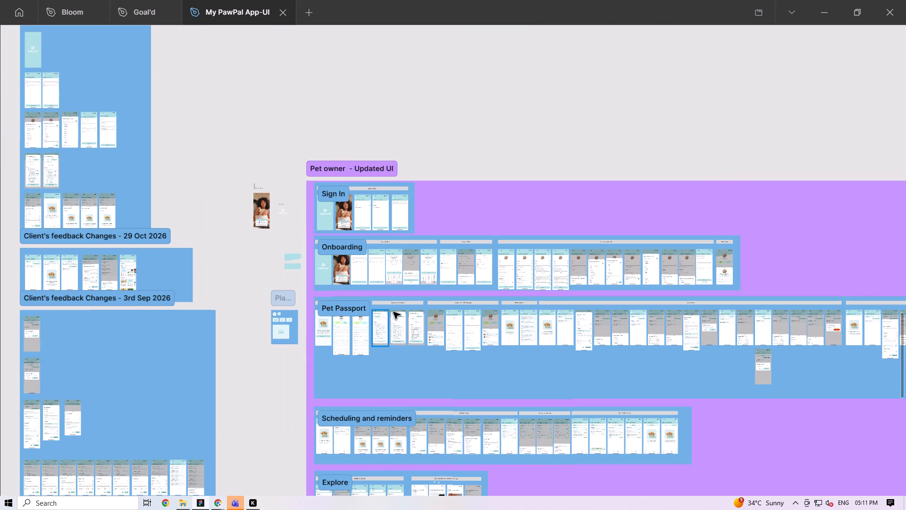
ctrl+scroll(394, 306, down, 3)
ctrl+scroll(543, 283, up, 7)
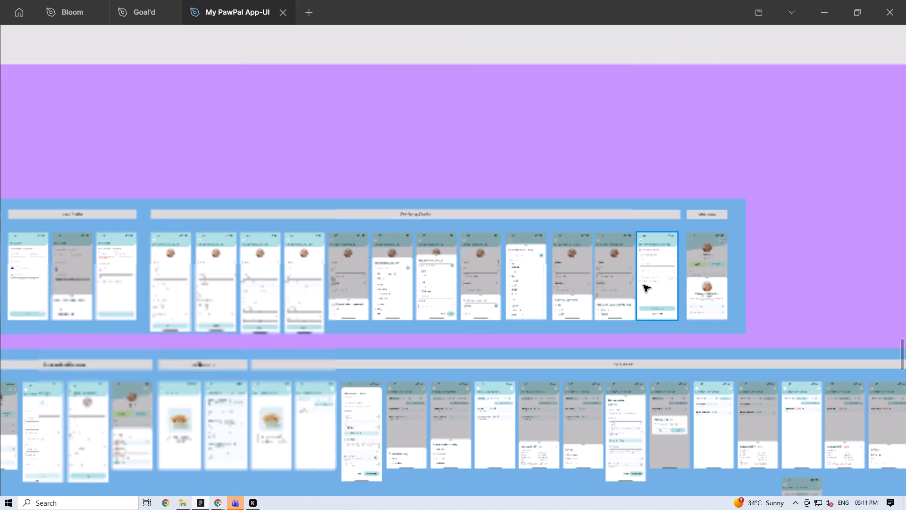
key(alt+Tab)
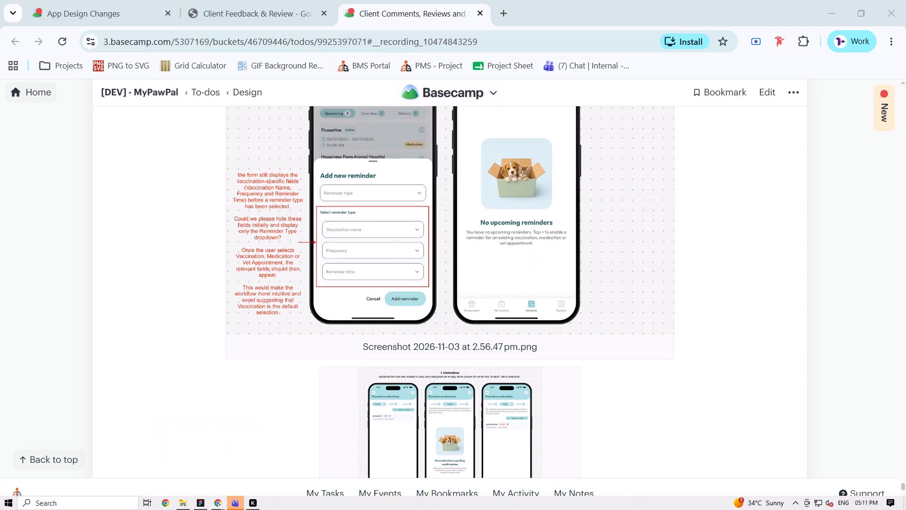
scroll(386, 307, down, 11)
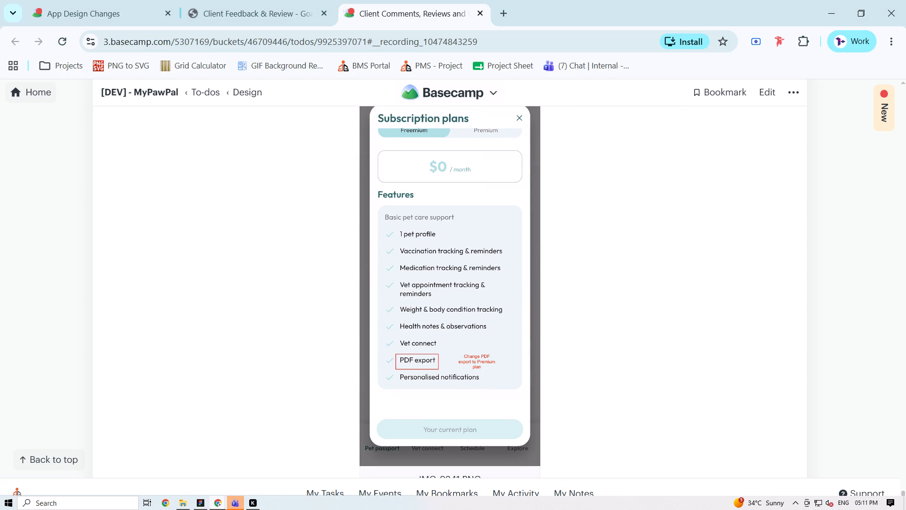
Back in Figma, examine the Client's feedback Changes - 30 Oct 2026 section, focusing on its Subscription plans and reminder screens.
key(alt+Tab)
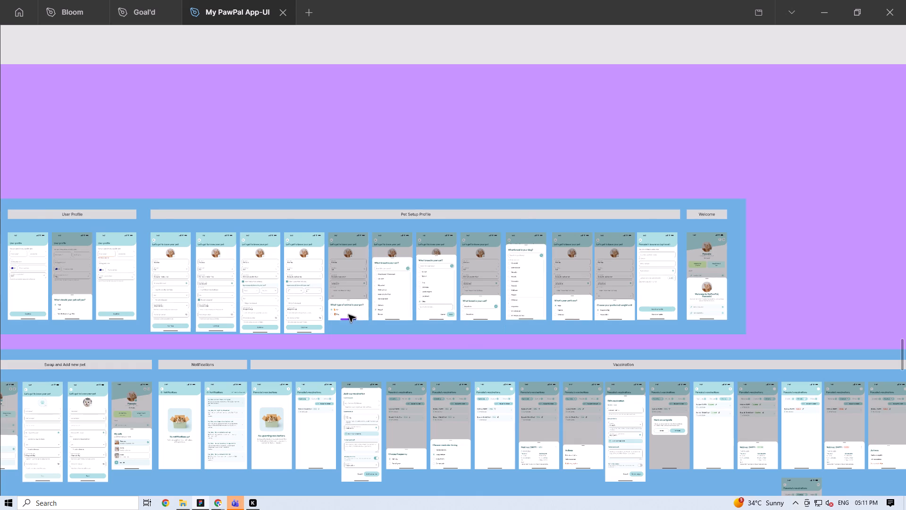
ctrl+scroll(316, 309, up, 6)
ctrl+scroll(617, 288, down, 5)
ctrl+scroll(617, 288, up, 1)
ctrl+scroll(617, 288, down, 2)
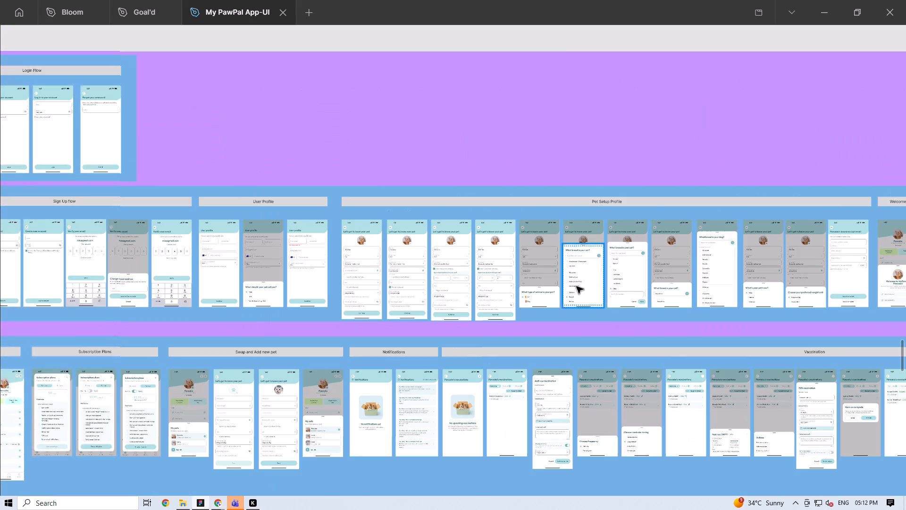
shift+scroll(577, 287, up, 7)
shift+scroll(577, 287, down, 1)
shift+scroll(577, 287, up, 3)
ctrl+scroll(490, 255, down, 5)
scroll(216, 127, up, 3)
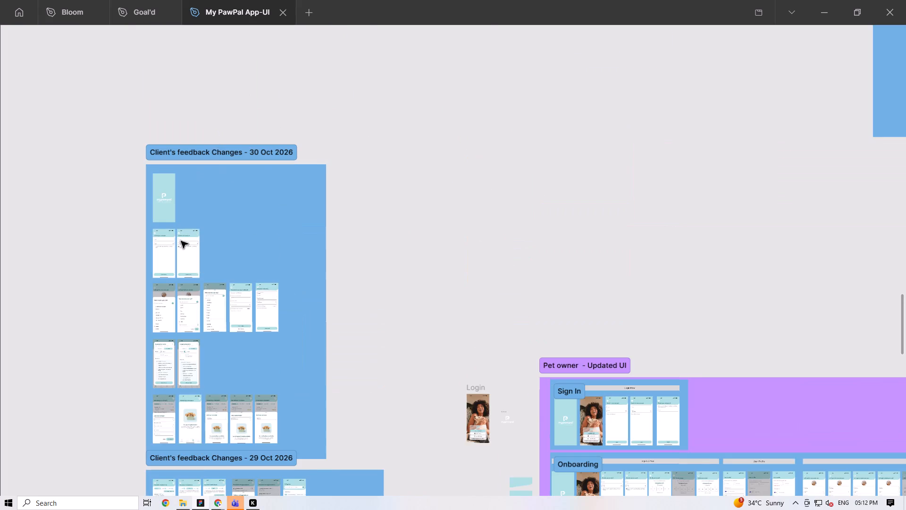
ctrl+scroll(158, 333, up, 6)
scroll(213, 452, up, 4)
scroll(213, 452, down, 3)
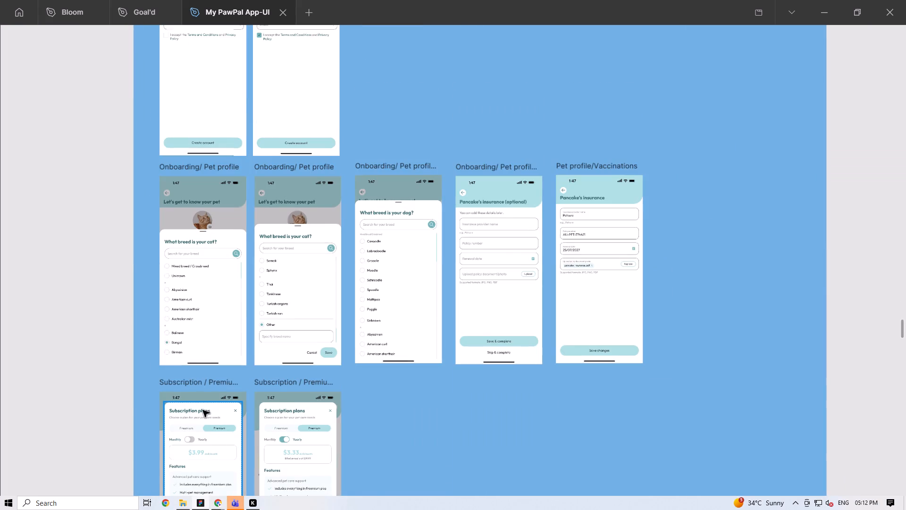
scroll(202, 410, down, 6)
ctrl+scroll(183, 79, up, 4)
ctrl+scroll(211, 217, down, 3)
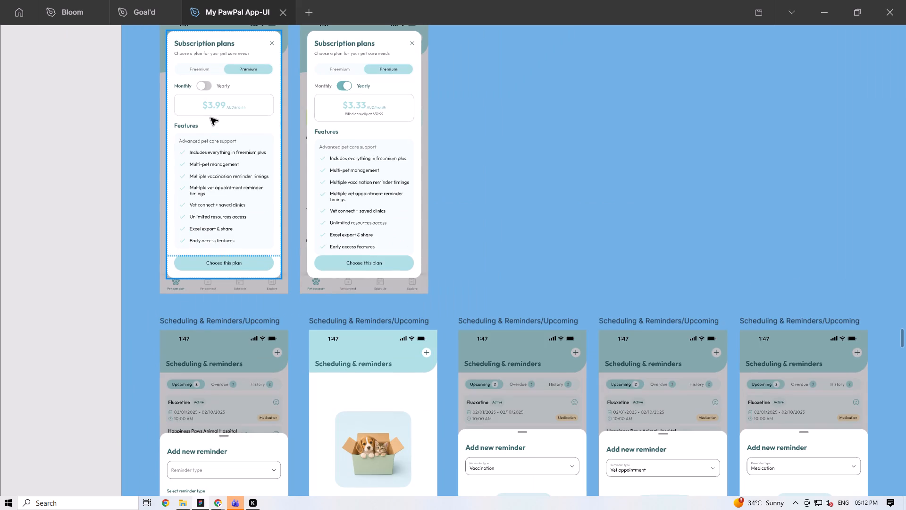
Recheck the client's Subscription plans screenshot in Chrome and find the matching Subscription / Freemium frame in Figma's Pet Passport section.
key(alt+Tab)
scroll(460, 226, up, 1)
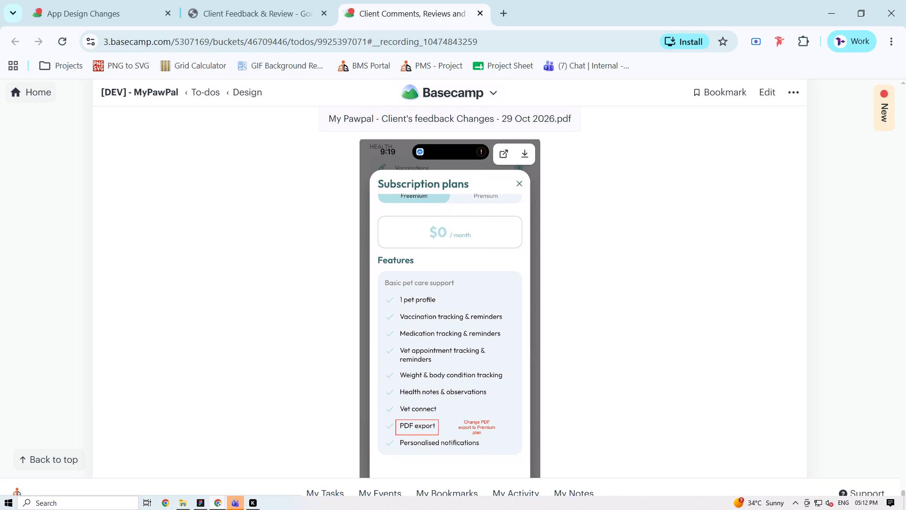
key(alt+Tab)
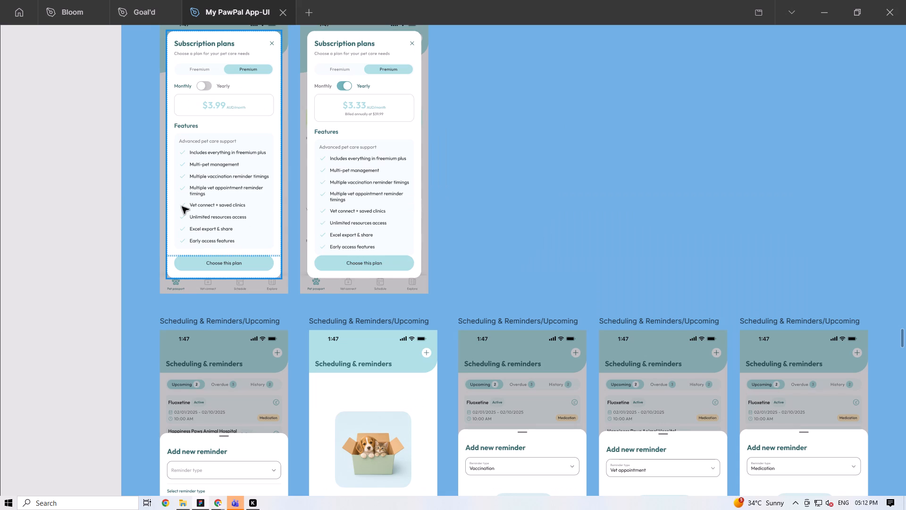
ctrl+scroll(182, 207, down, 5)
ctrl+scroll(182, 207, up, 1)
ctrl+scroll(182, 207, down, 3)
ctrl+scroll(182, 207, up, 1)
ctrl+scroll(182, 207, down, 7)
ctrl+scroll(664, 268, up, 5)
ctrl+scroll(544, 253, down, 2)
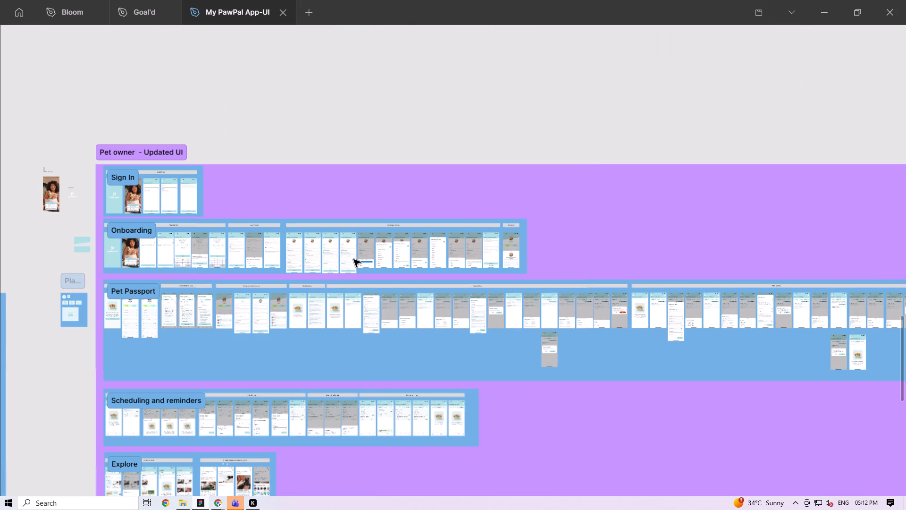
ctrl+scroll(286, 249, up, 3)
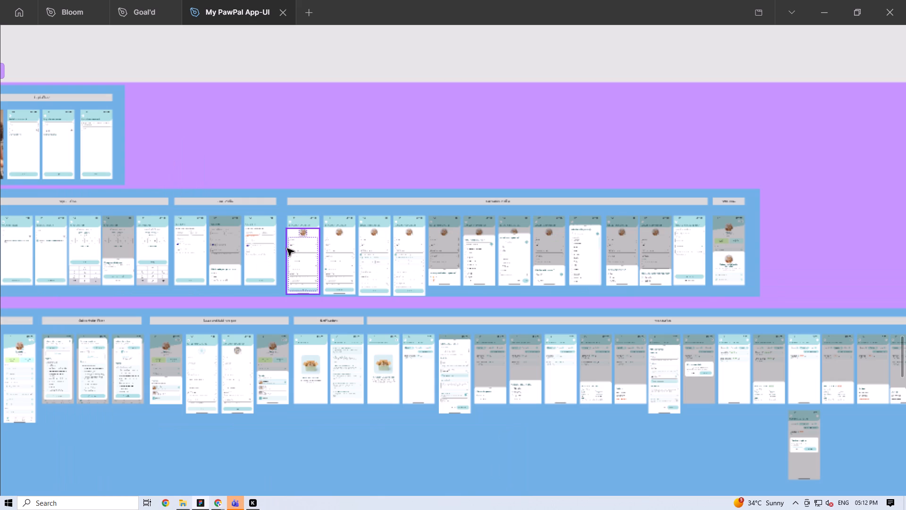
ctrl+scroll(586, 239, down, 1)
ctrl+scroll(126, 375, up, 2)
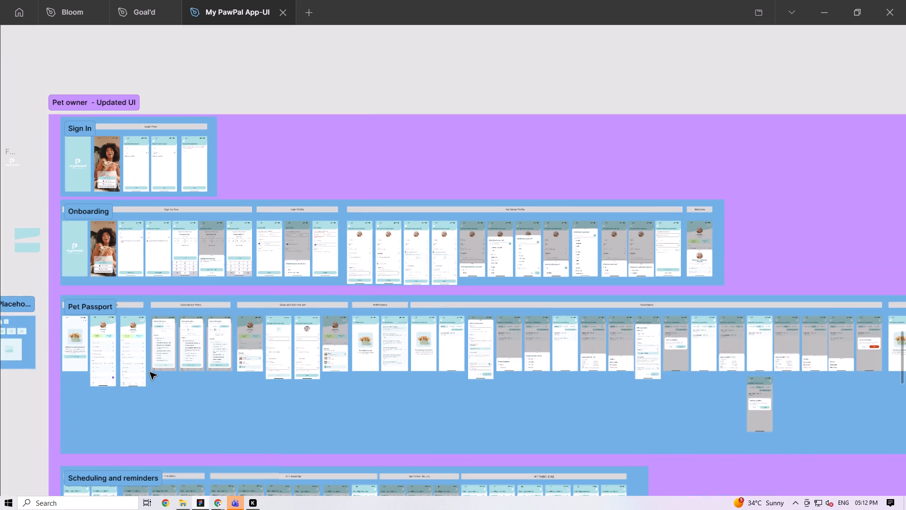
ctrl+scroll(150, 373, up, 5)
ctrl+scroll(259, 284, up, 2)
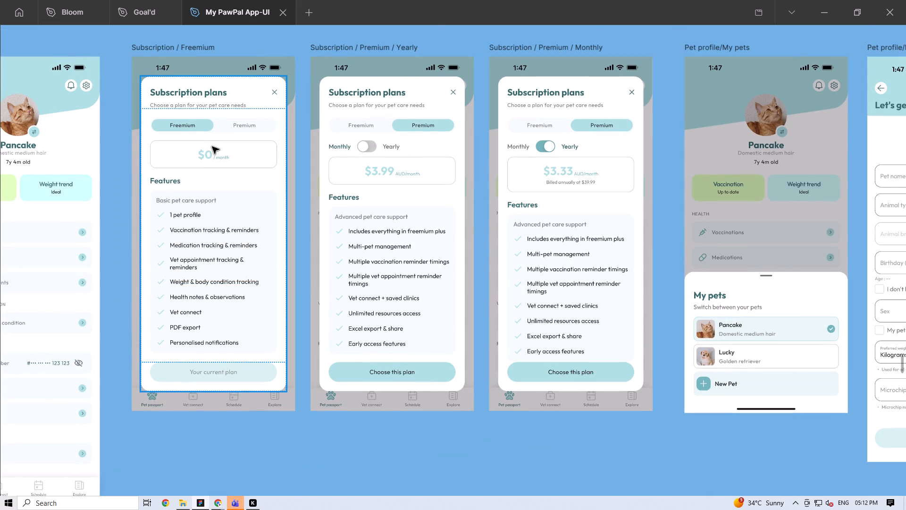
ctrl+scroll(208, 145, up, 1)
Compare the Freemium frame with the client's PDF export note in Chrome, and in Figma replace the PDF export feature text with Premium Plan.
key(alt+Tab)
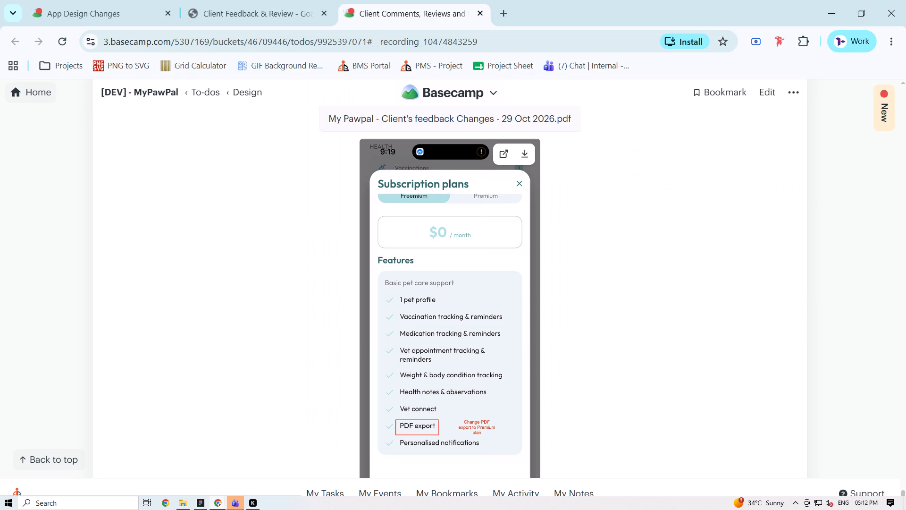
key(alt+Tab)
key(alt+Tab)
key(alt+Tab)
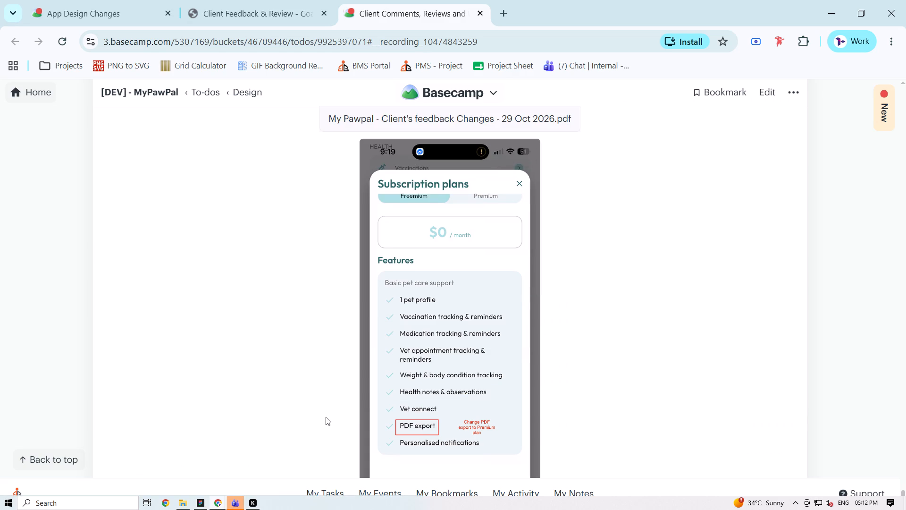
key(alt+Tab)
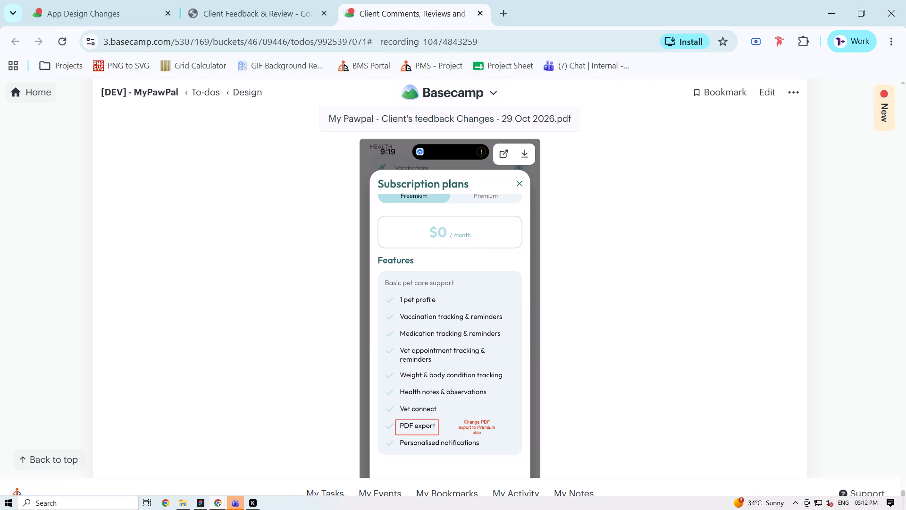
key(alt+Tab)
ctrl+triple_click(185, 378)
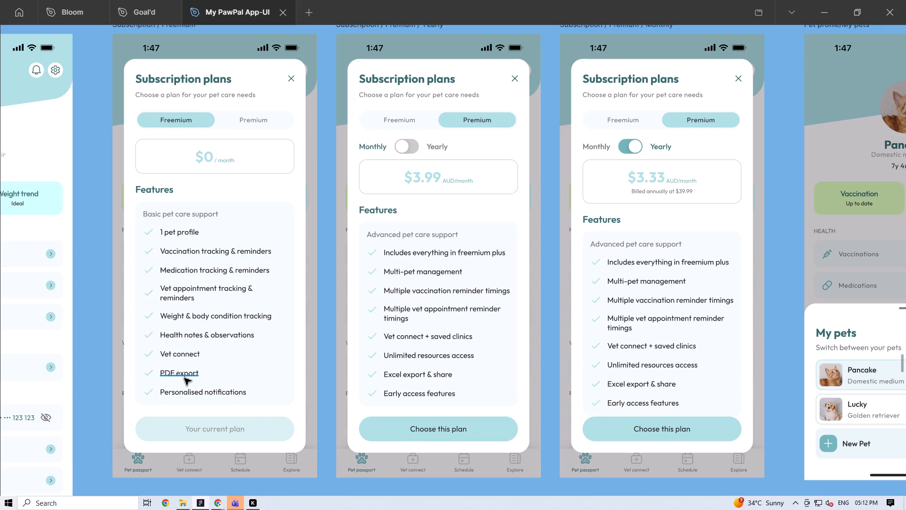
ctrl+triple_click(190, 376)
key(Return)
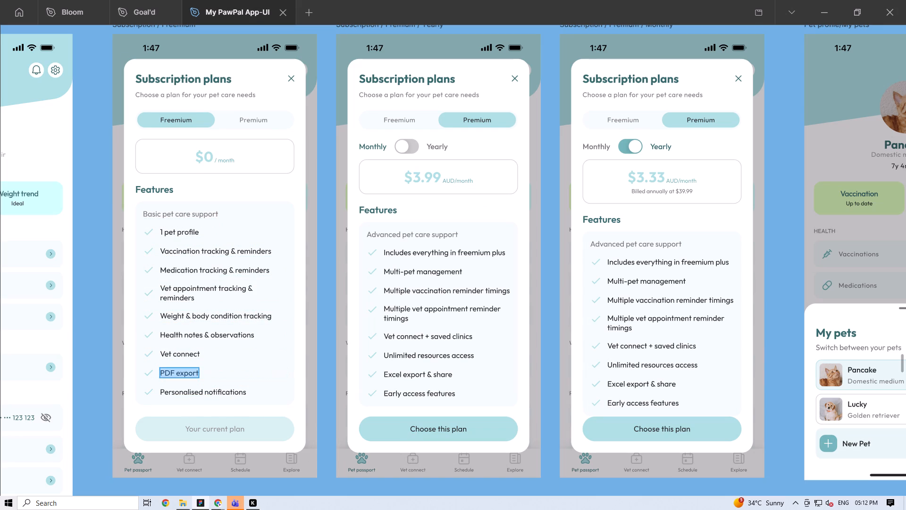
text(PRw)
key(ctrl+a)
key(shift+p)
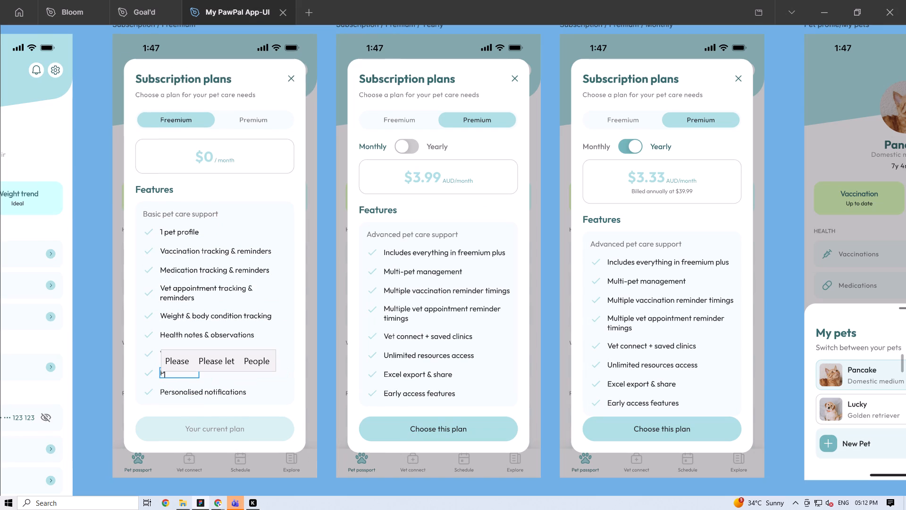
text(REMI)
key(BackSpace)
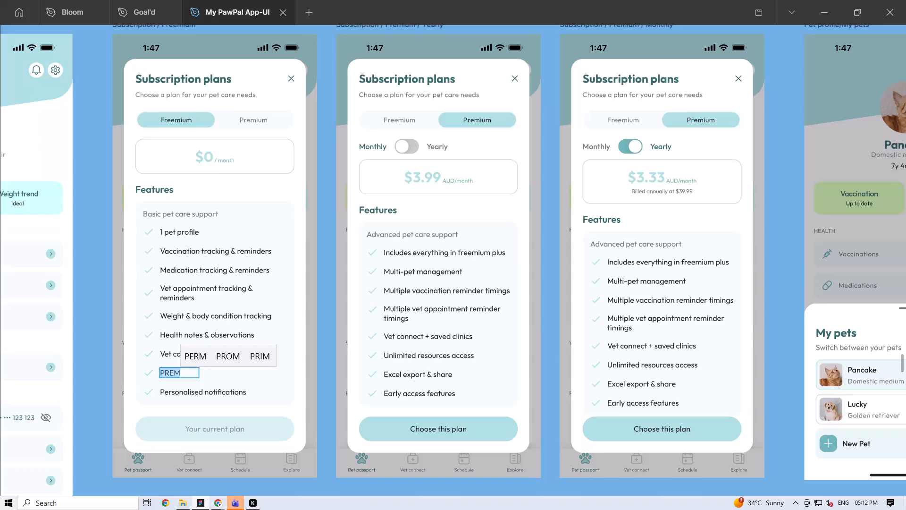
text(Prem)
text(ium Plan)
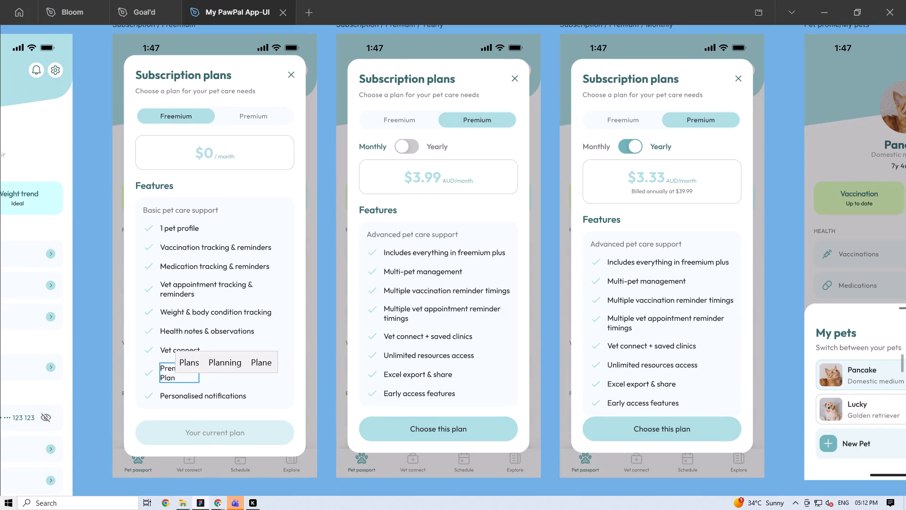
Recheck the client's note in Chrome, and in Figma change the edited Freemium feature's wording to Premium plan.
key(alt+Tab)
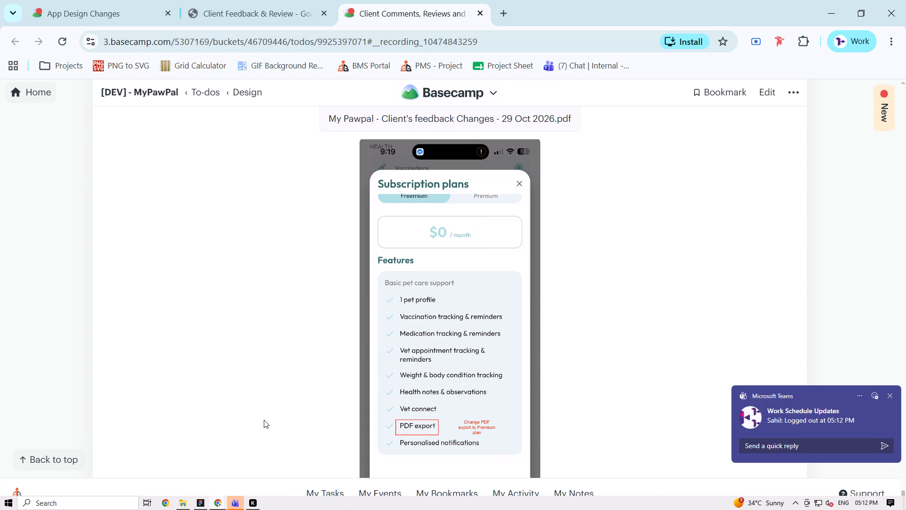
key(alt+Tab)
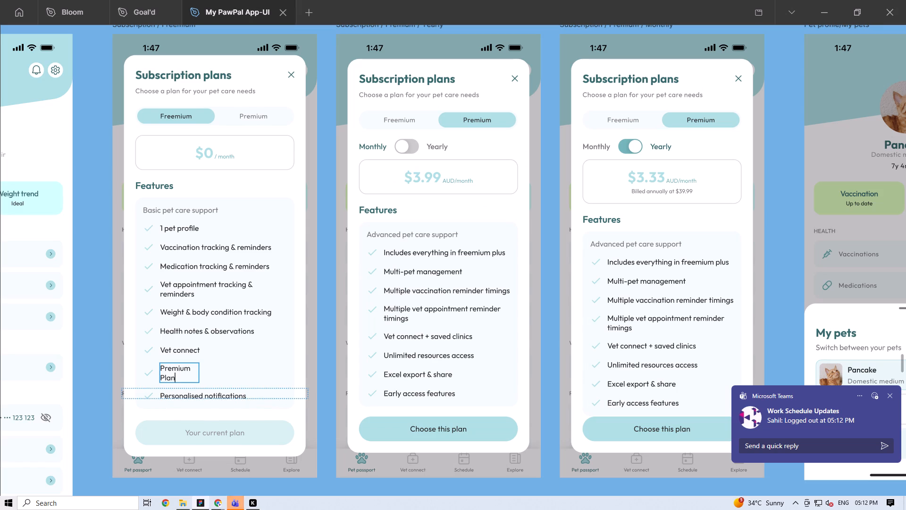
key(BackSpace)
key(BackSpace)
key(BackSpace)
key(BackSpace)
text(plan)
Set the Premium plan text in the Freemium feature list to auto width and hide the interface again.
key(ctrl+a)
key(ctrl+backslash)
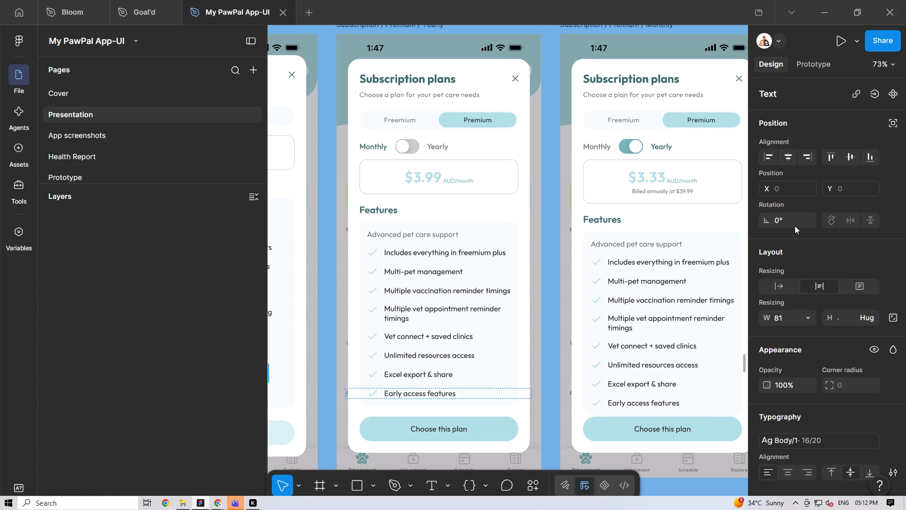
click(769, 283)
key(ctrl+backslash)
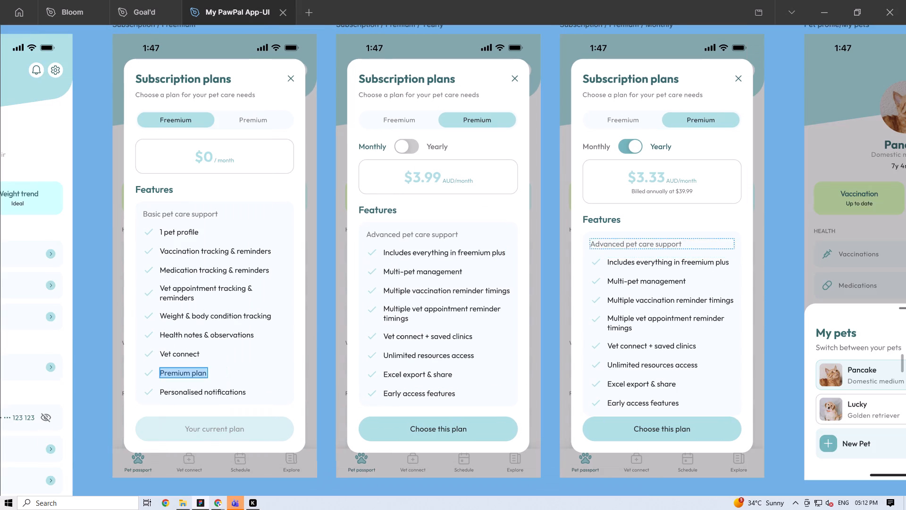
double_click(567, 334)
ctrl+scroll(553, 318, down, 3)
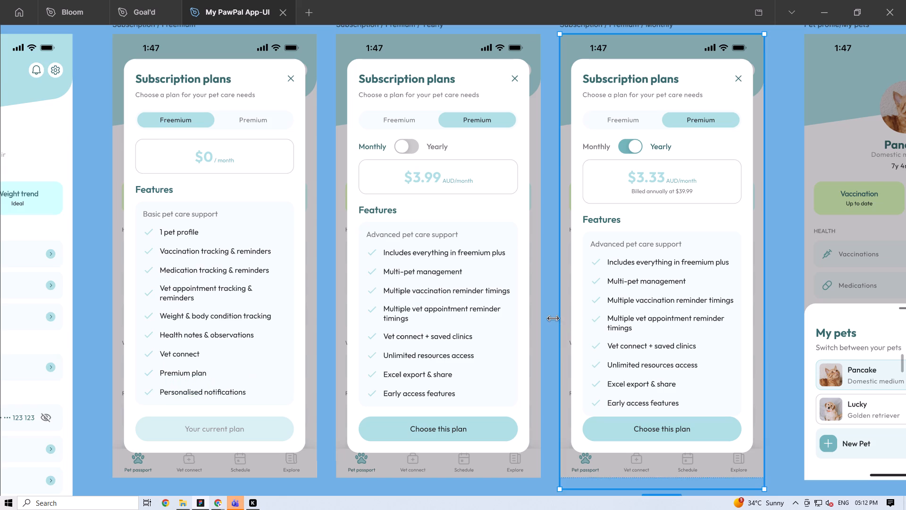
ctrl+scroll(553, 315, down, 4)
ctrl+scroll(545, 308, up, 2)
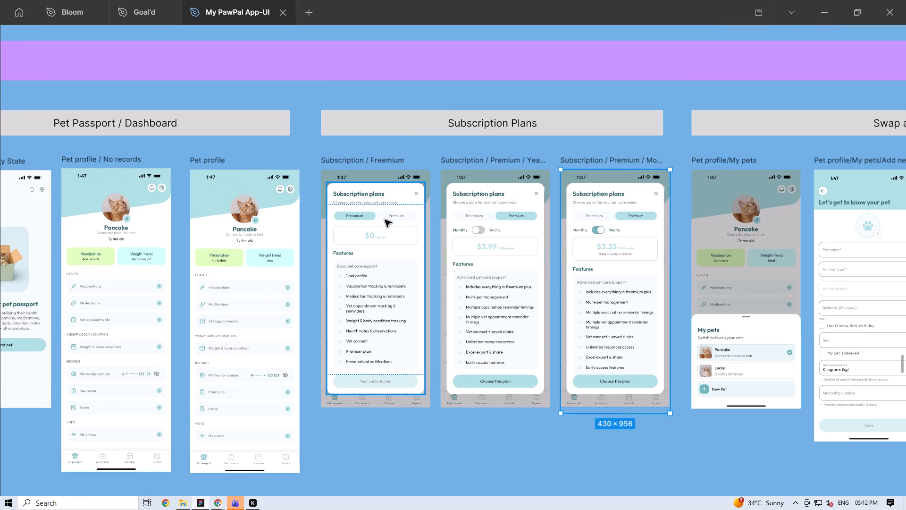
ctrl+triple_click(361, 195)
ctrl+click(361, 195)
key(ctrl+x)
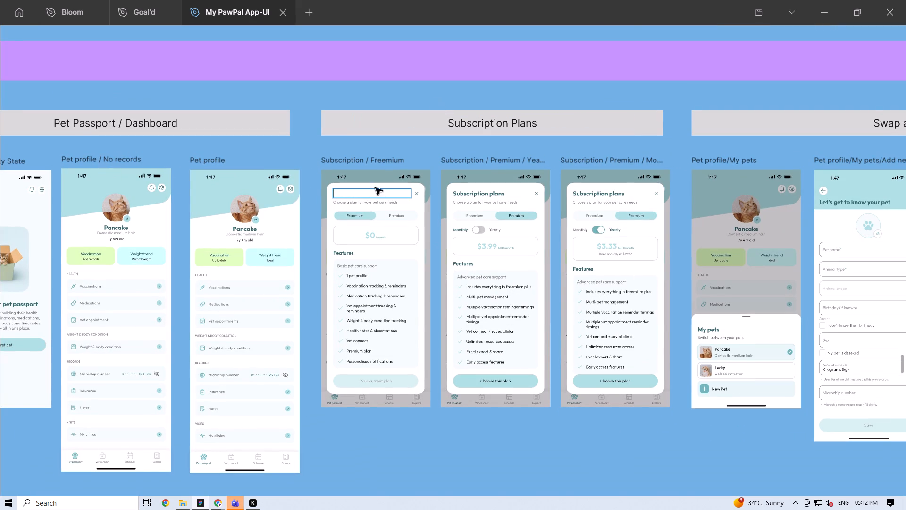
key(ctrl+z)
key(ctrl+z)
Copy the word Subscription from the Freemium frame's title and search the current page for it.
ctrl+double_click(349, 193)
ctrl+triple_click(349, 193)
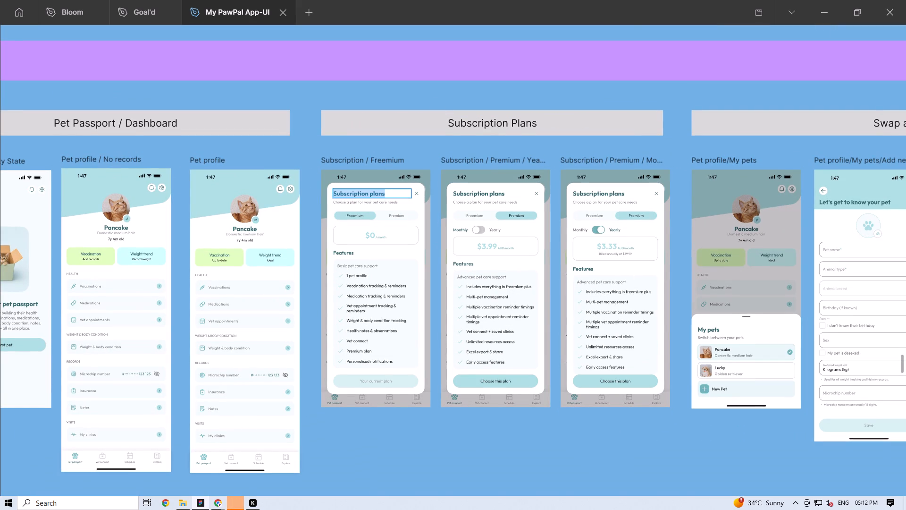
ctrl+click(352, 193)
key(ctrl+c)
ctrl+double_click(421, 51)
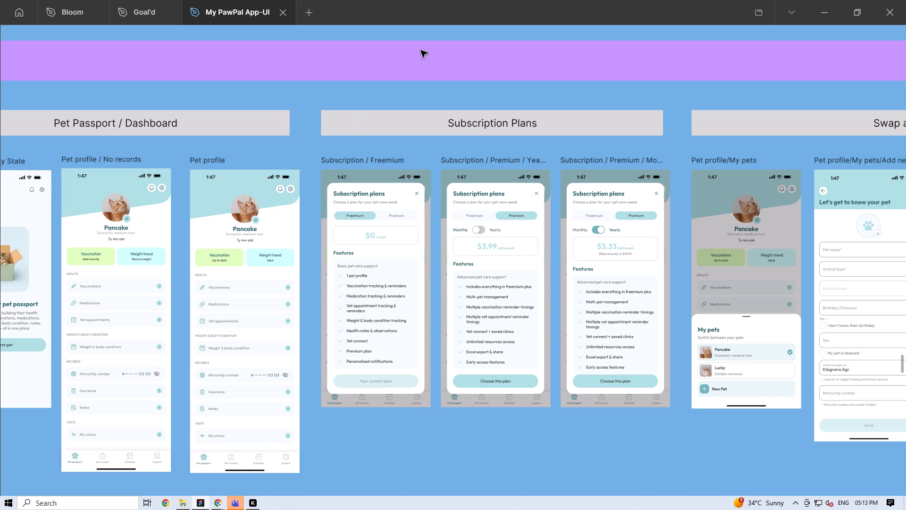
key(ctrl+f)
key(ctrl+v)
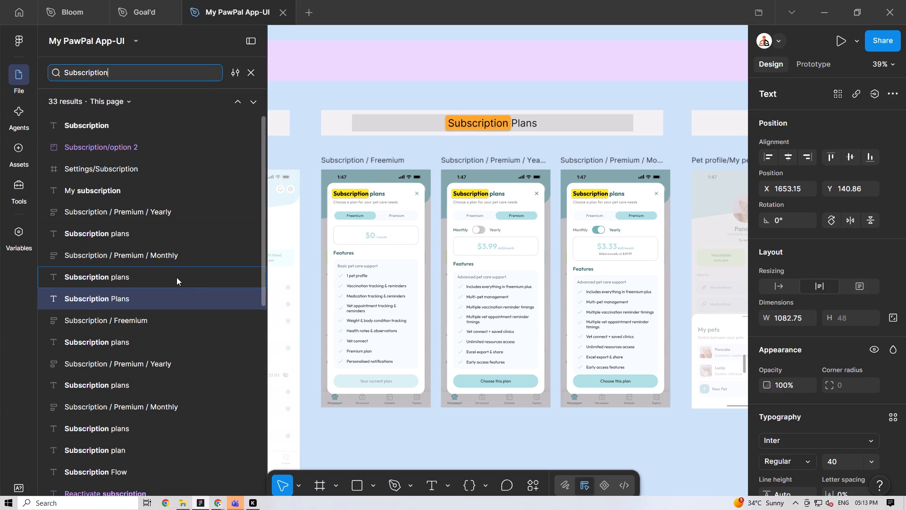
Examine the first Subscription search results, from the profile settings entry through Settings/Subscription to the Subscription / Premium / Yearly frame in the client's feedback section.
click(114, 123)
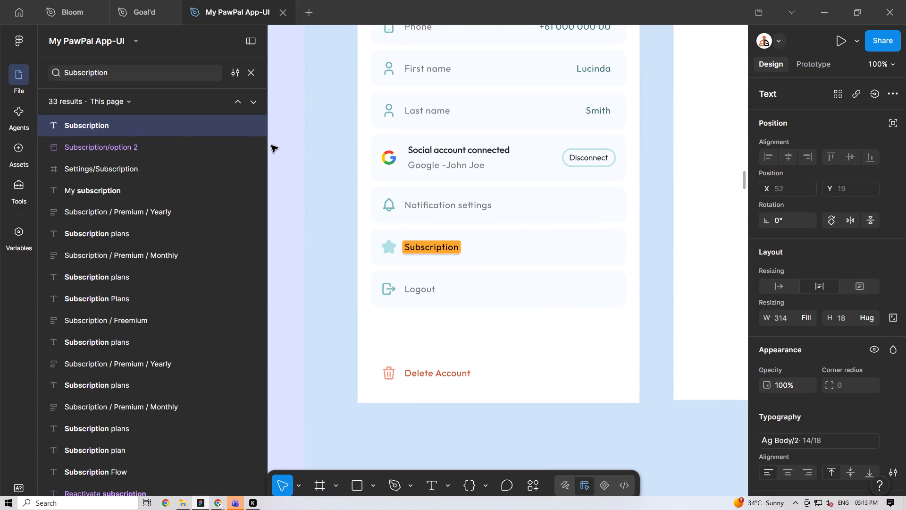
key(Return)
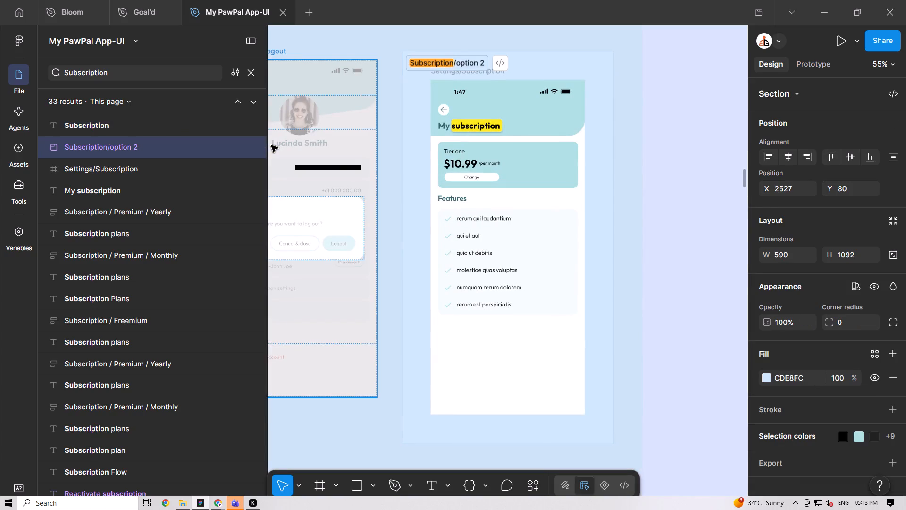
key(Return)
ctrl+scroll(532, 260, down, 5)
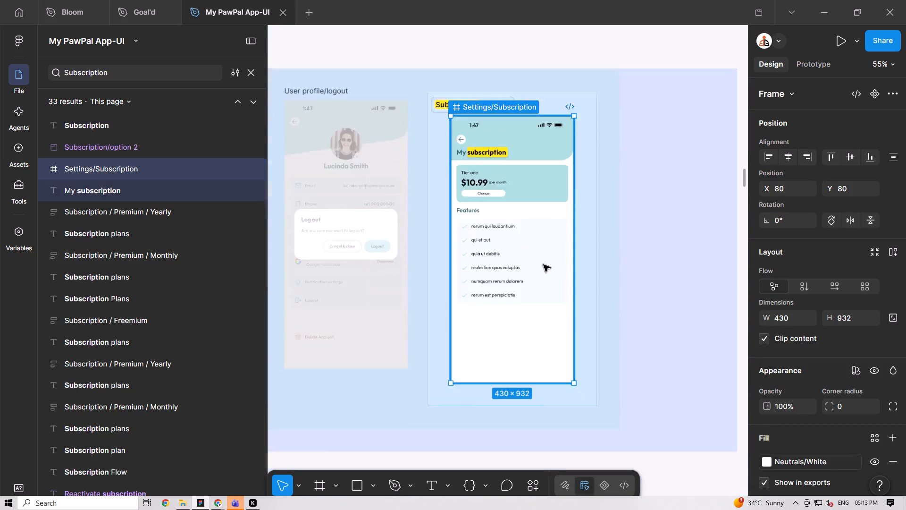
ctrl+scroll(544, 265, down, 8)
key(Return)
key(Return)
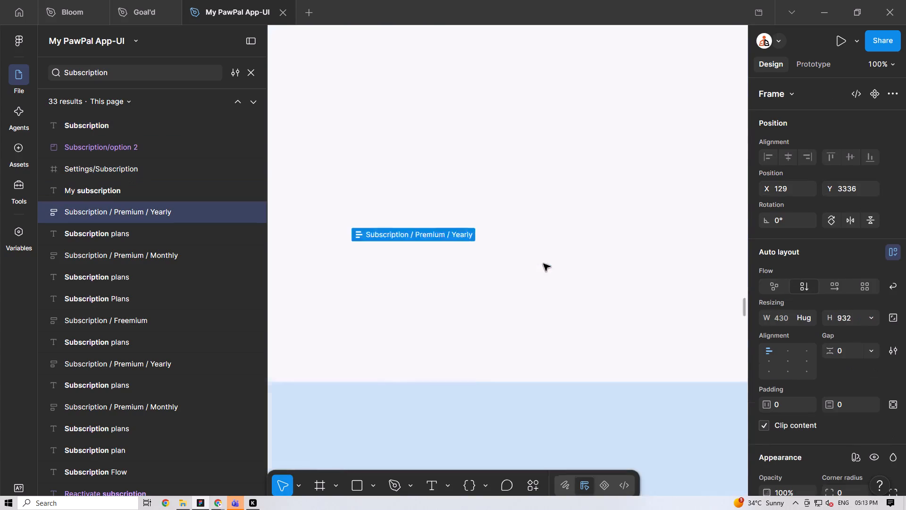
key(Return)
key(shift+Return)
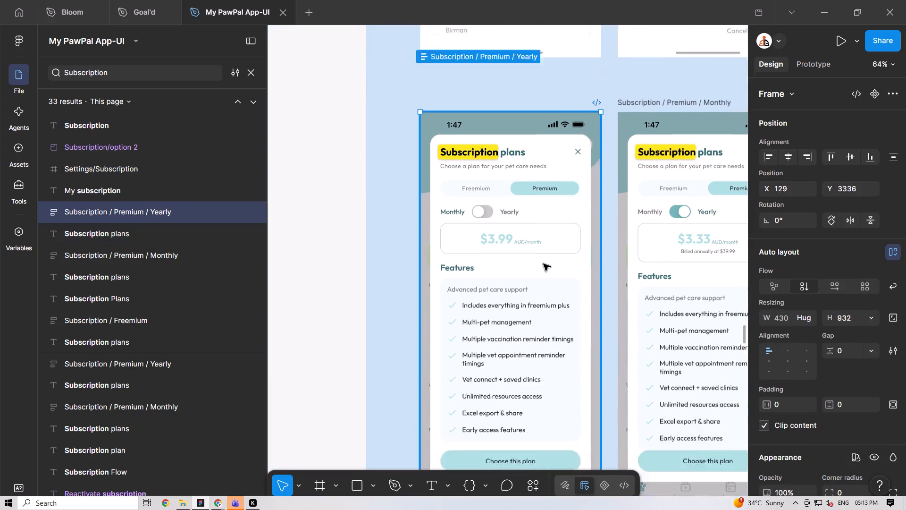
ctrl+scroll(514, 251, down, 20)
ctrl+scroll(514, 251, down, 7)
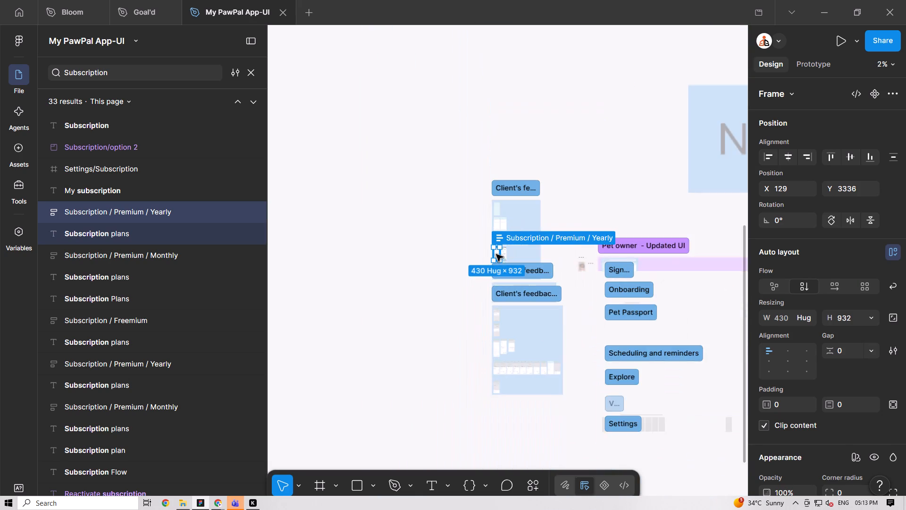
ctrl+scroll(496, 255, up, 20)
ctrl+scroll(496, 255, up, 8)
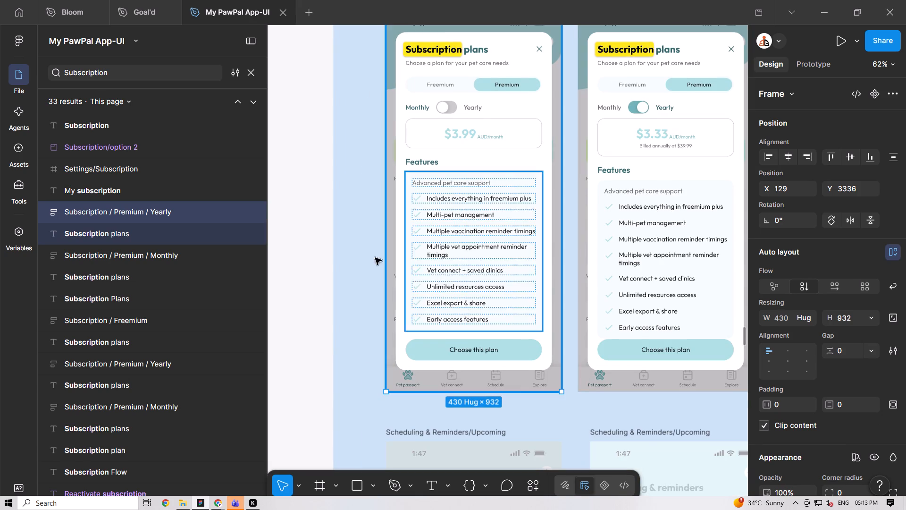
Go through the Subscription search results from the Premium / Yearly frame's title to the Reactivate subscription button, checking each matching screen.
click(137, 230)
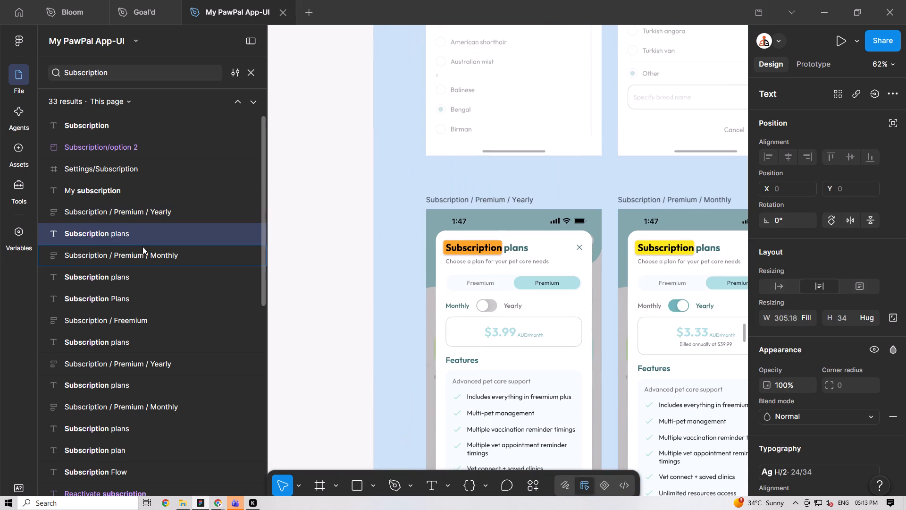
click(144, 254)
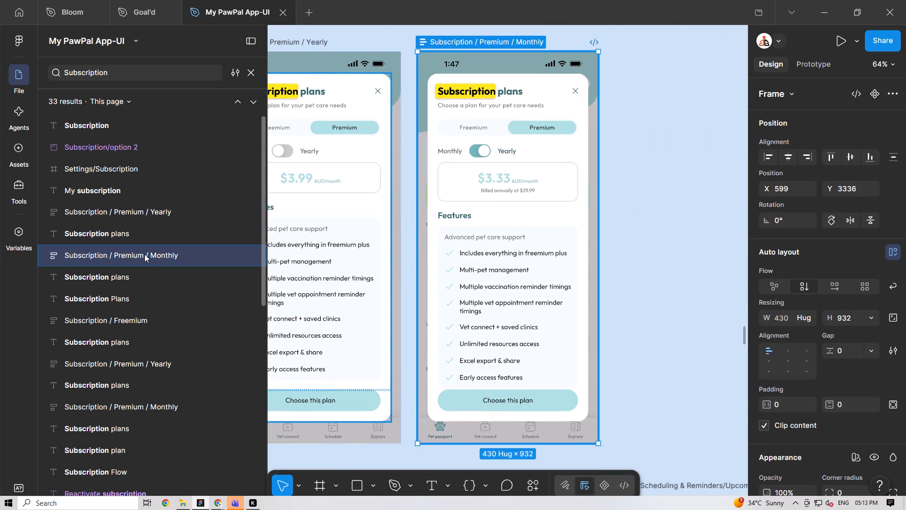
click(129, 272)
click(132, 297)
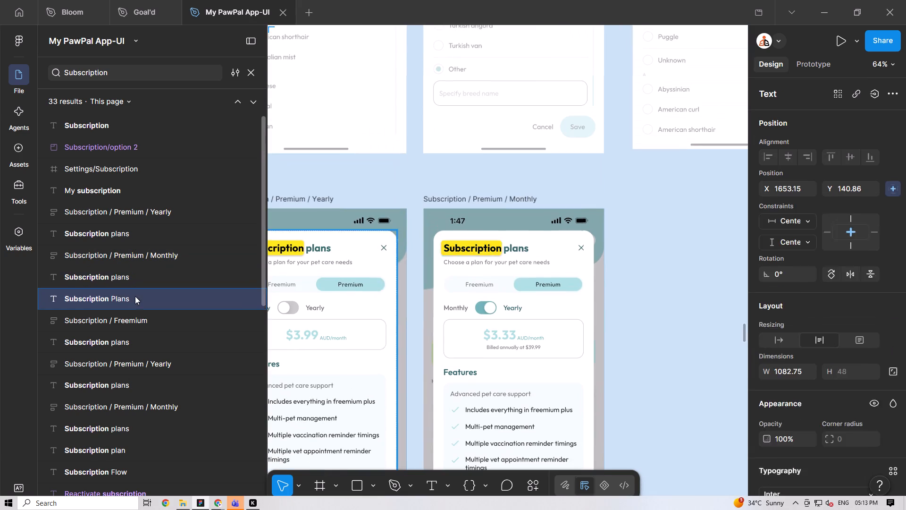
click(133, 321)
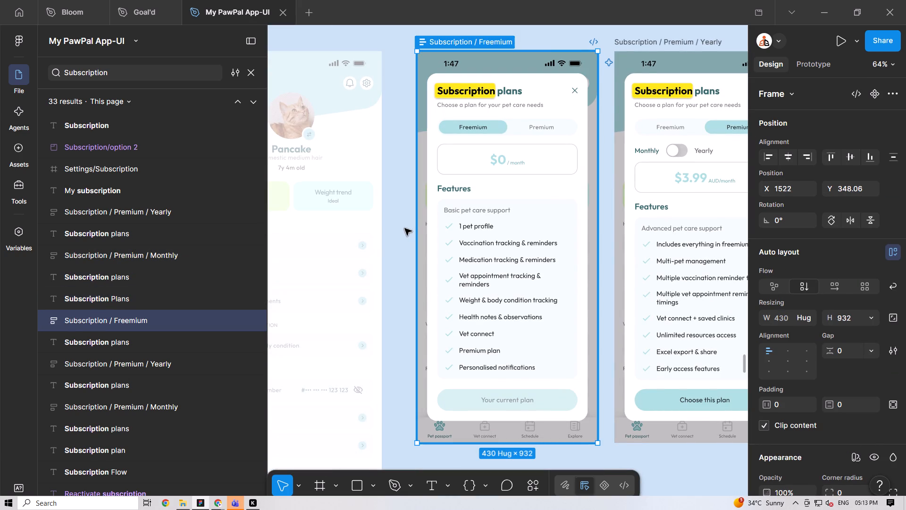
click(158, 339)
click(156, 362)
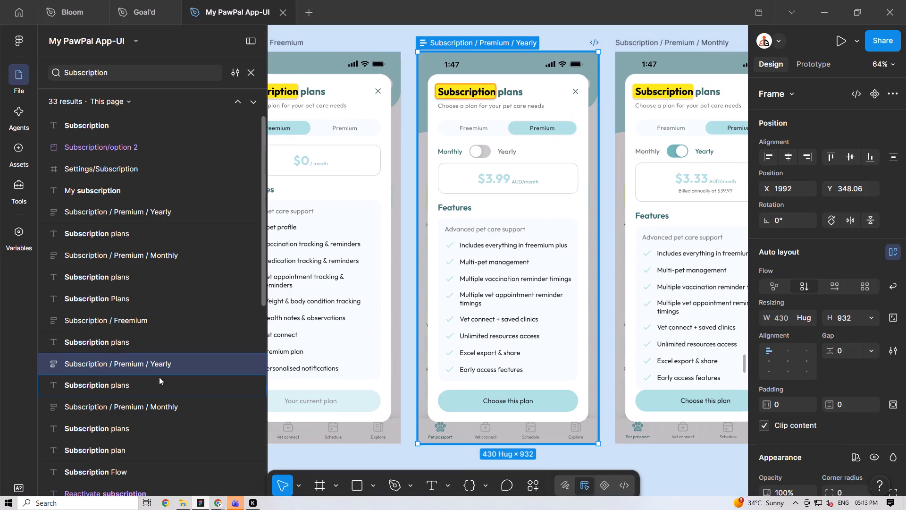
click(159, 396)
click(159, 384)
key(Return)
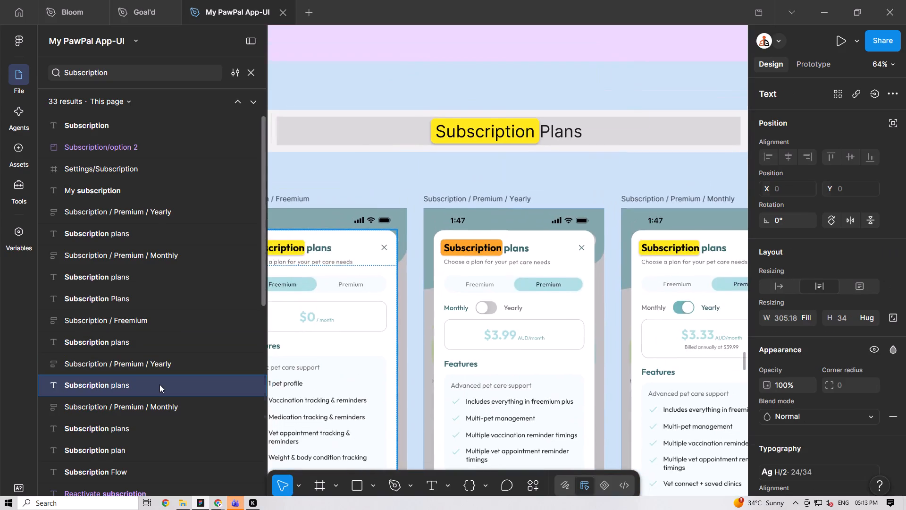
key(Return)
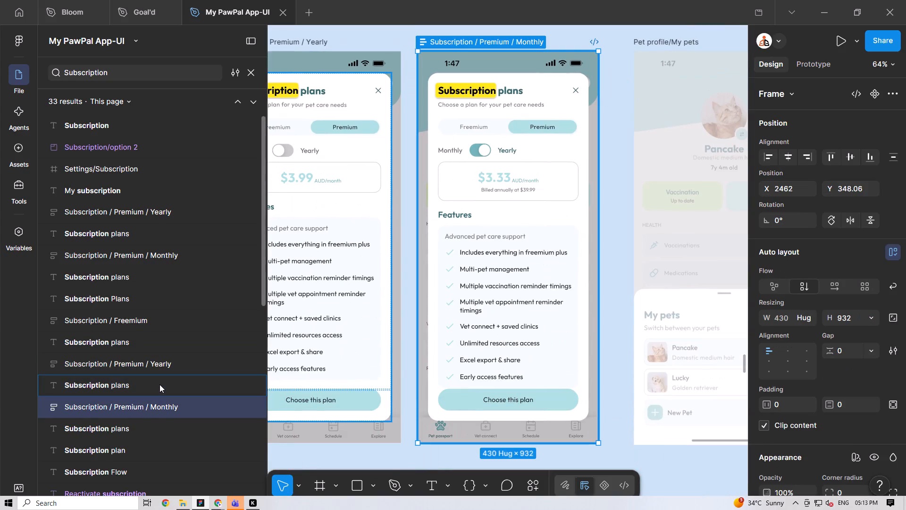
key(Return)
key(Return)
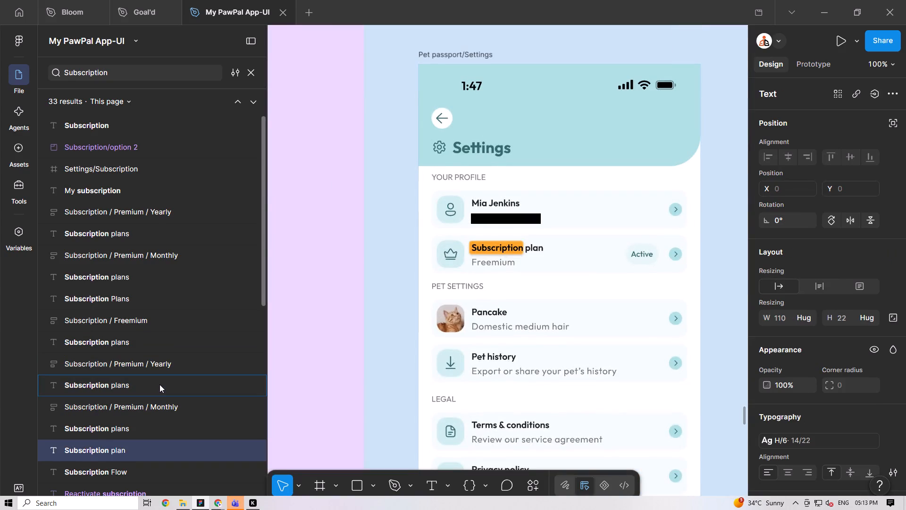
key(Return)
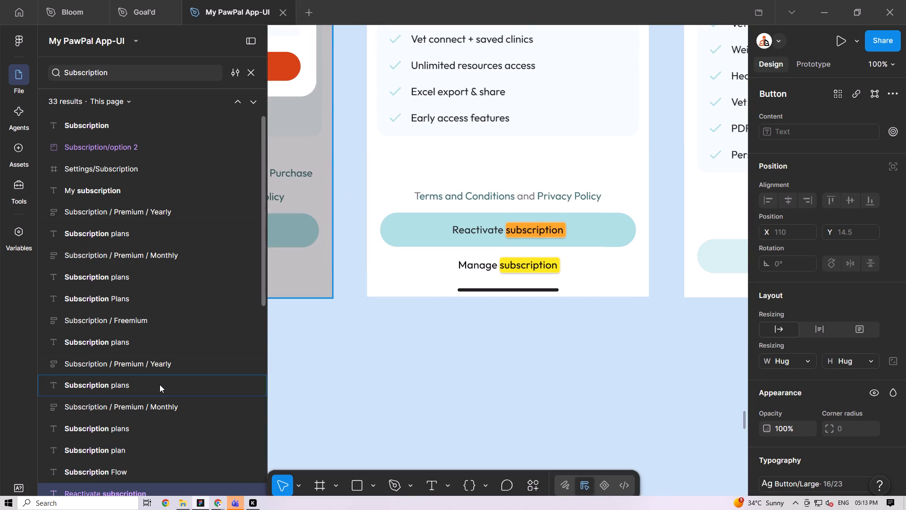
Examine the page's sections around the Reactivate subscription match, focusing on the Settings section and its Subscription Flow screens.
scroll(464, 379, up, 2)
ctrl+scroll(452, 330, down, 4)
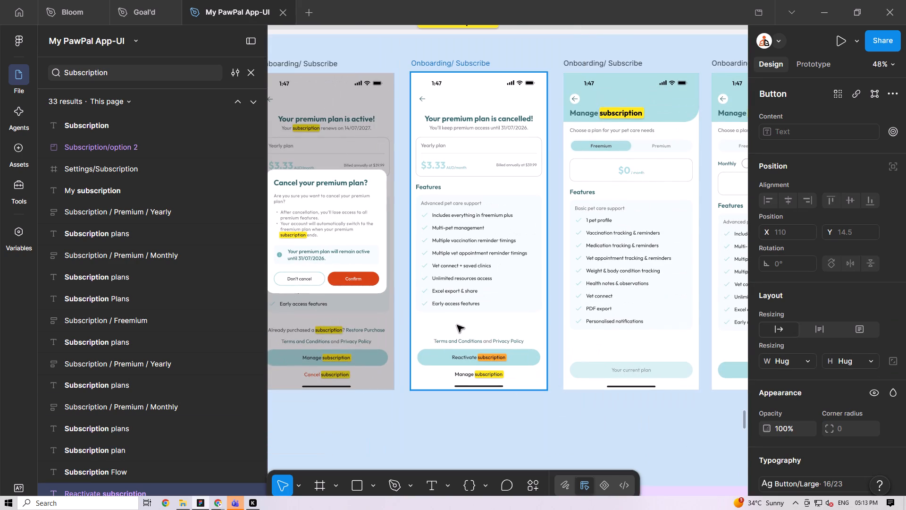
ctrl+scroll(457, 325, down, 18)
ctrl+scroll(455, 325, down, 5)
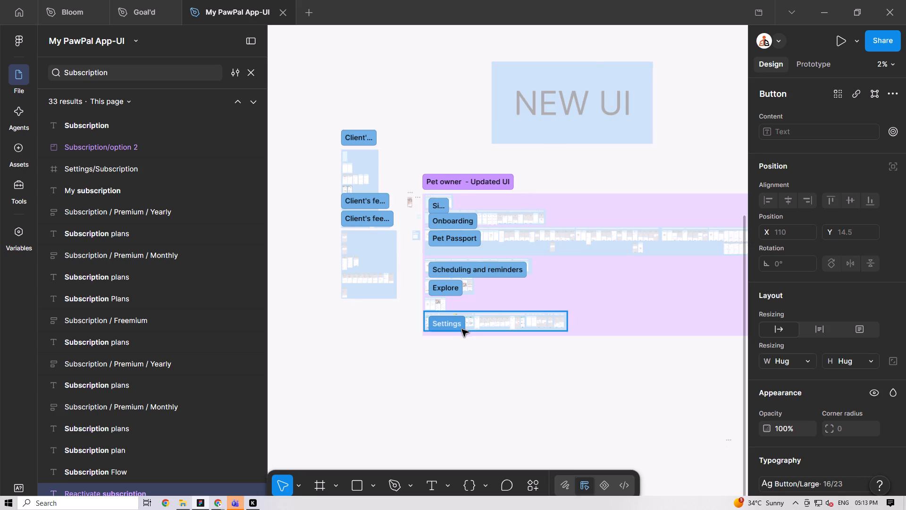
ctrl+scroll(462, 330, up, 6)
ctrl+scroll(459, 329, down, 20)
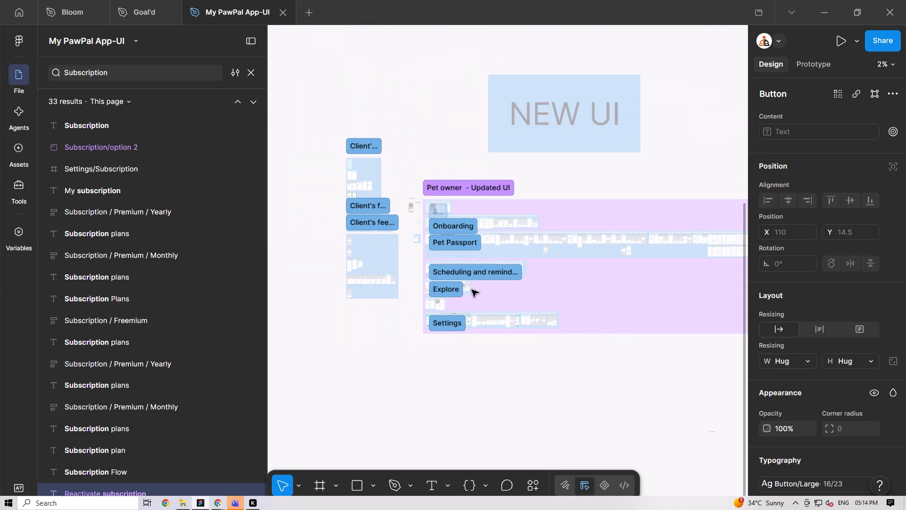
ctrl+scroll(476, 280, down, 5)
scroll(476, 280, down, 6)
scroll(475, 280, up, 12)
scroll(475, 280, down, 4)
ctrl+scroll(506, 330, up, 5)
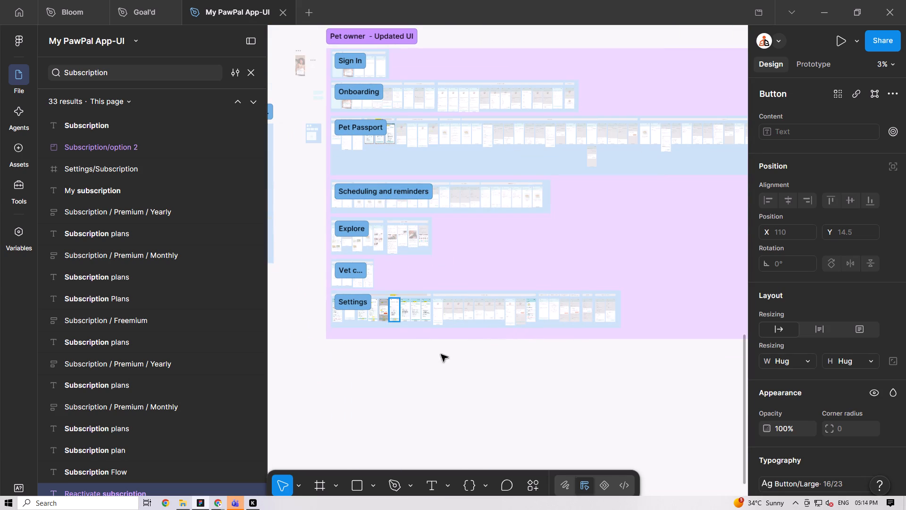
ctrl+scroll(500, 331, up, 11)
ctrl+scroll(498, 290, up, 6)
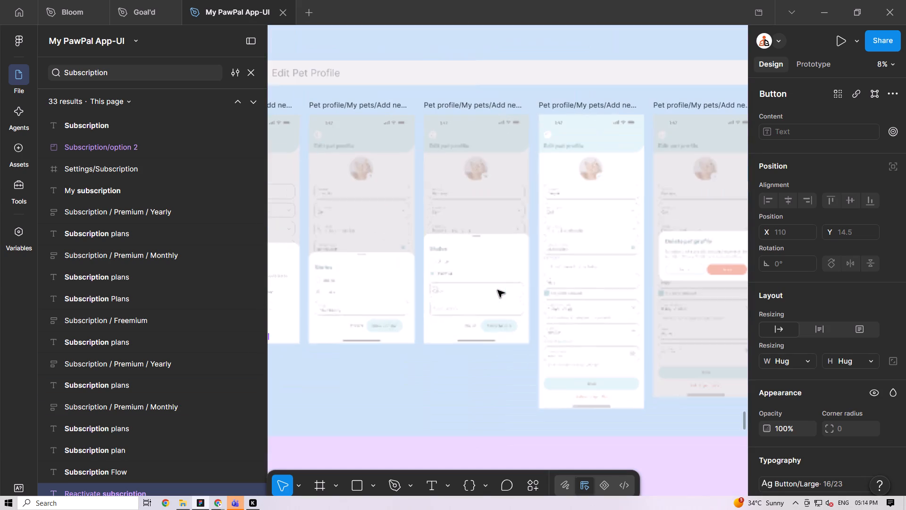
ctrl+scroll(584, 318, down, 2)
shift+scroll(538, 331, up, 6)
shift+scroll(537, 331, down, 5)
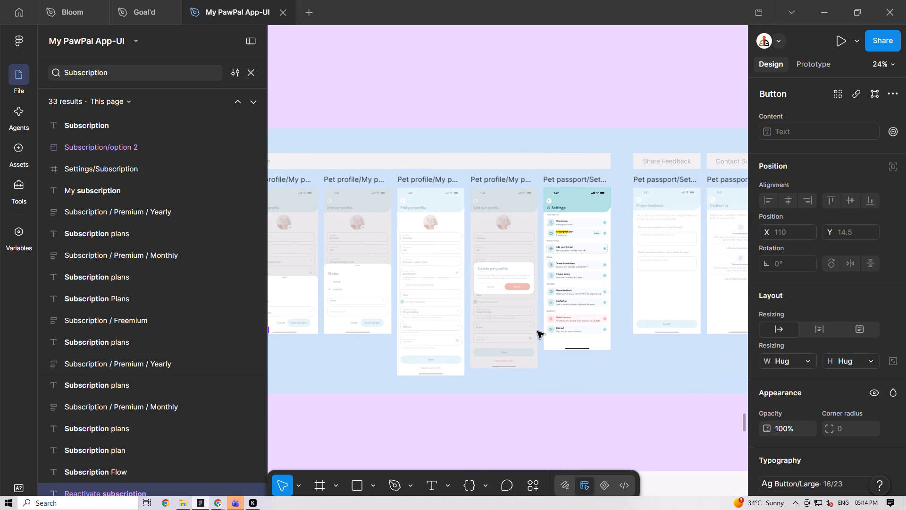
shift+scroll(579, 310, up, 17)
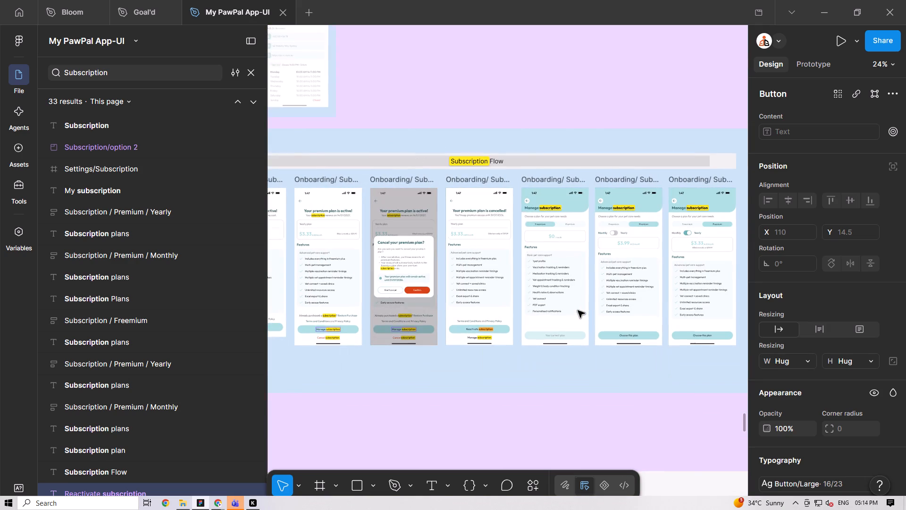
Close the search, hide the interface, and replace PDF export with Premium plan on the "Your freemium plan is active!" screen.
click(247, 73)
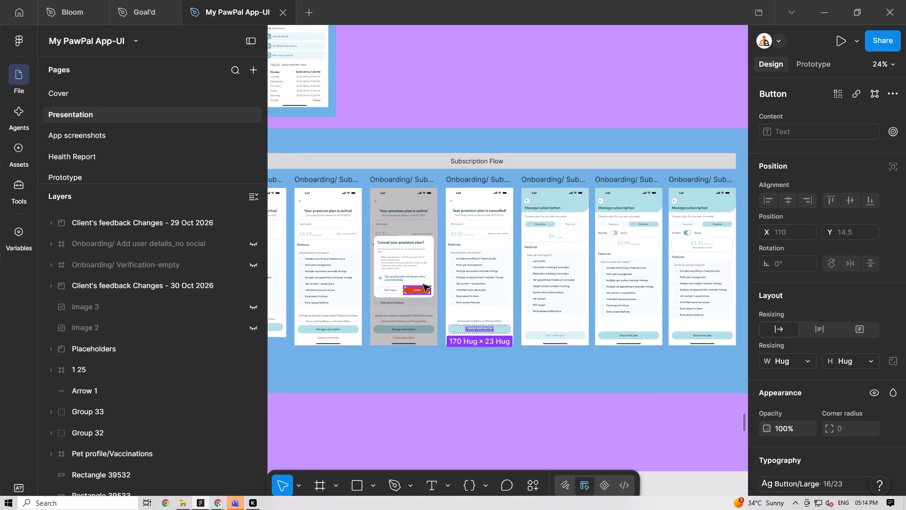
key(ctrl+backslash)
ctrl+scroll(285, 289, up, 5)
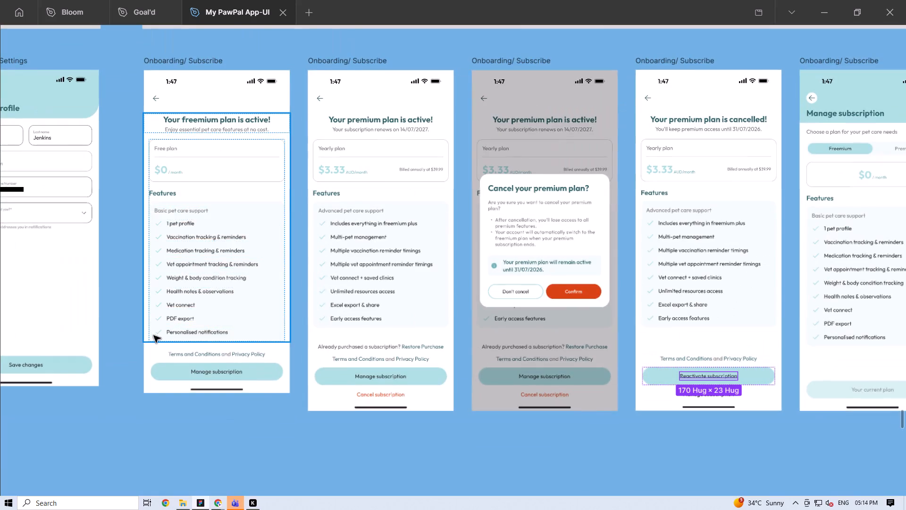
shift+scroll(154, 336, up, 4)
ctrl+scroll(504, 303, up, 2)
ctrl+triple_click(497, 324)
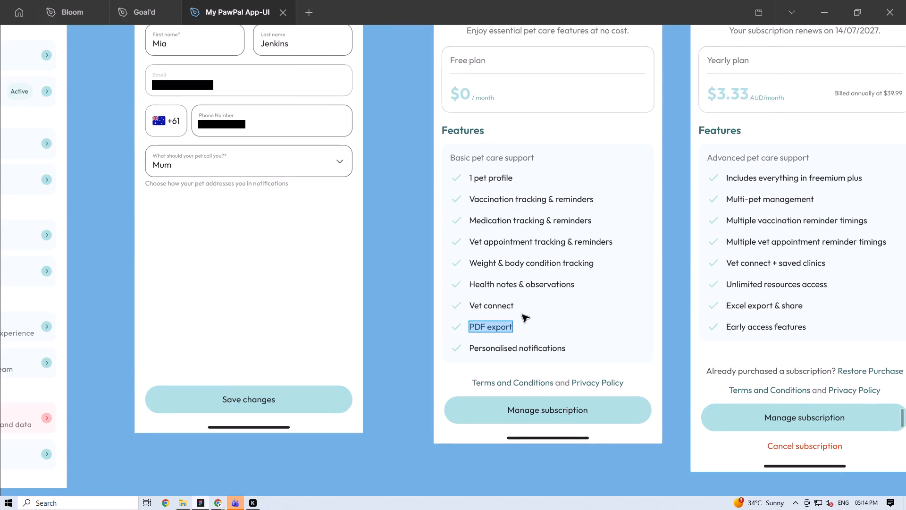
text(Pre)
text(mium plan)
Copy the Premium plan text and paste it over PDF export in the Freemium feature list of the Manage subscription screen.
key(ctrl+a)
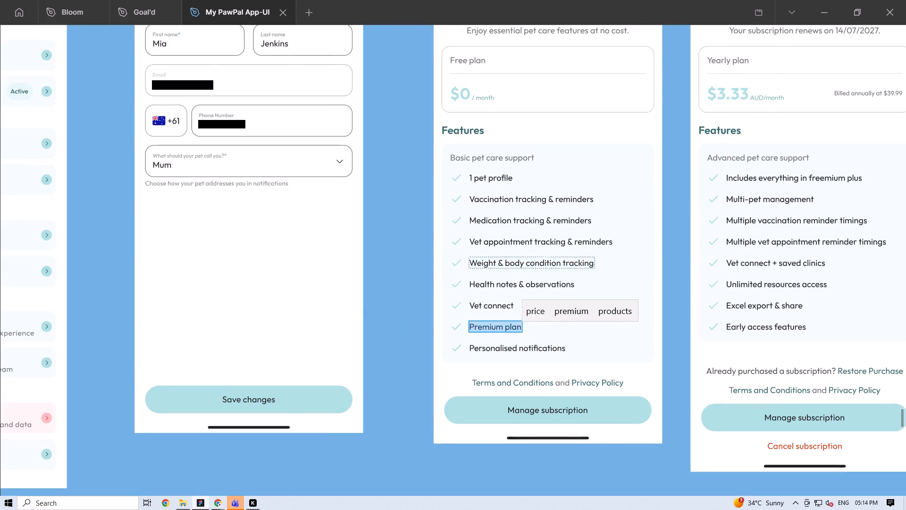
key(ctrl+c)
ctrl+scroll(499, 227, down, 3)
shift+scroll(498, 227, down, 5)
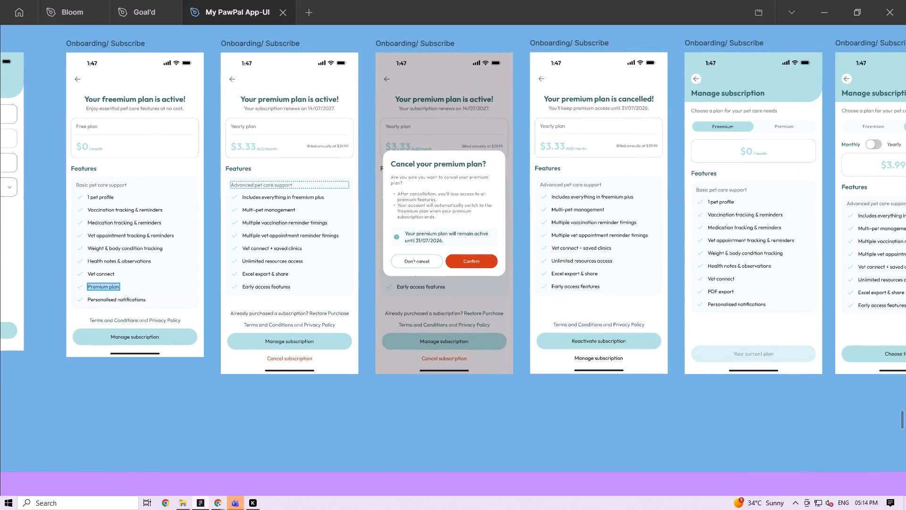
shift+scroll(267, 181, down, 2)
shift+scroll(356, 178, down, 2)
shift+scroll(403, 154, down, 2)
ctrl+scroll(258, 149, up, 1)
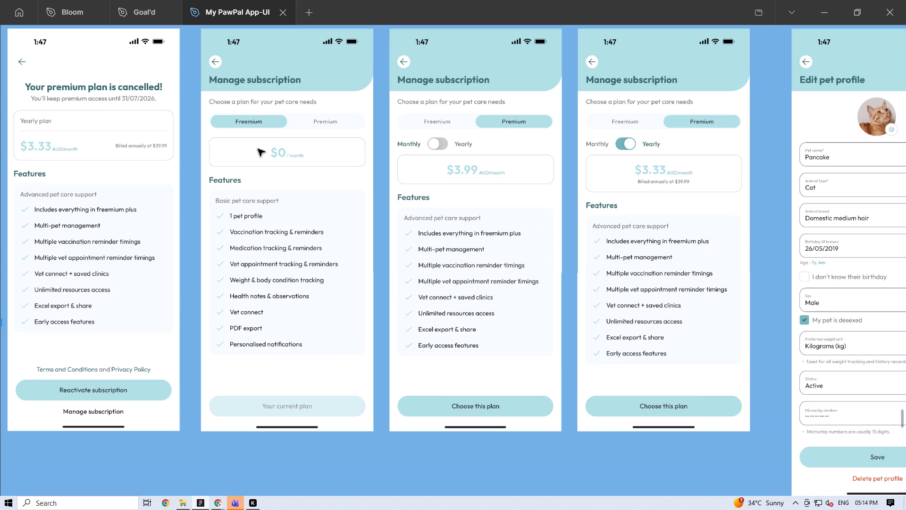
ctrl+click(251, 329)
key(ctrl+a)
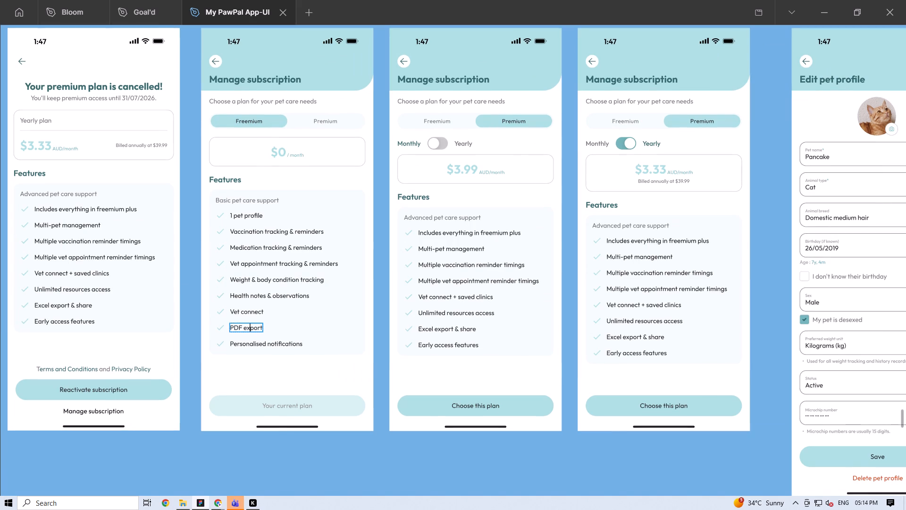
key(ctrl+shift+v)
Review all the Subscription Flow screens for any remaining PDF export items.
ctrl+scroll(287, 322, down, 2)
ctrl+scroll(388, 318, up, 2)
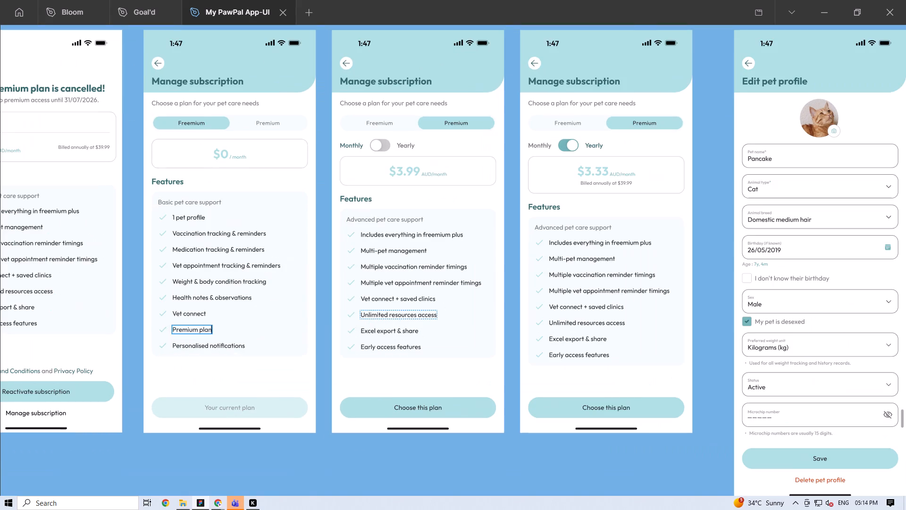
ctrl+scroll(618, 301, down, 2)
shift+scroll(367, 306, up, 2)
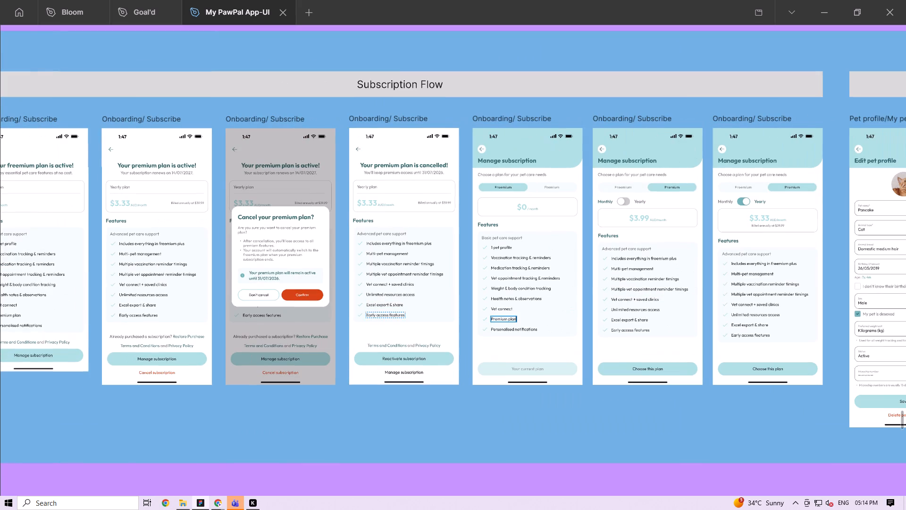
double_click(270, 408)
key(space)
key(space)
key(space)
key(space)
key(space)
key(space)
key(space)
key(space)
key(space)
key(space)
key(space)
key(space)
key(space)
key(space)
key(space)
key(space)
key(space)
key(space)
key(space)
key(space)
drag(268, 402, 370, 398)
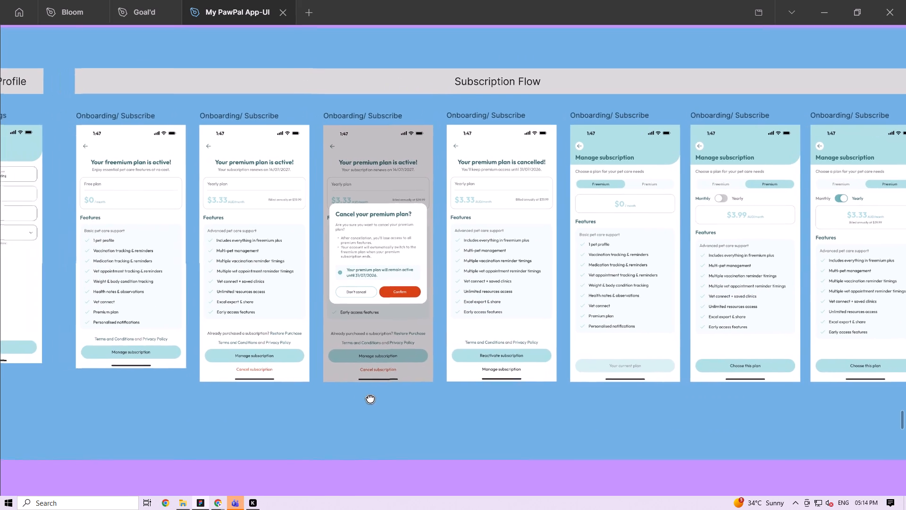
drag(370, 398, 310, 397)
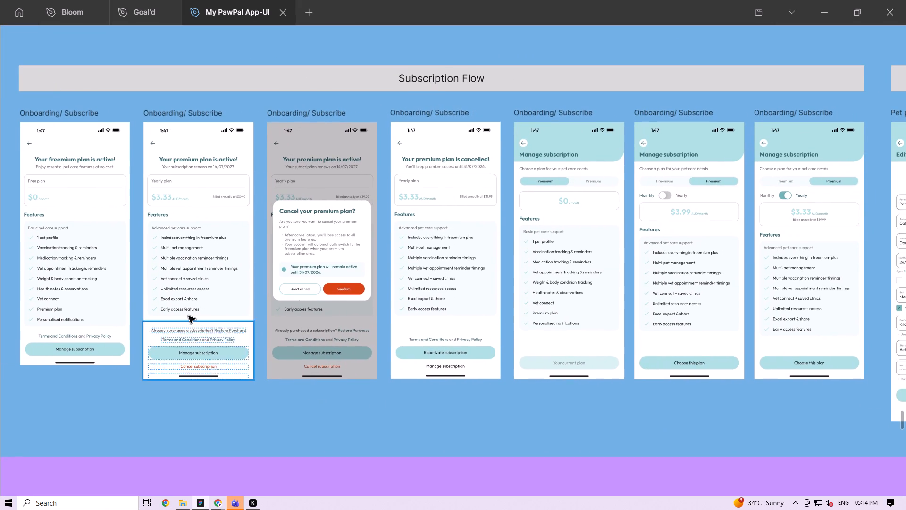
Check the rest of the Settings section, from Edit Pet Profile to the Export Pet History screens, for PDF export wording.
ctrl+scroll(117, 300, up, 2)
ctrl+scroll(122, 306, down, 3)
shift+scroll(265, 315, down, 3)
shift+scroll(446, 314, down, 3)
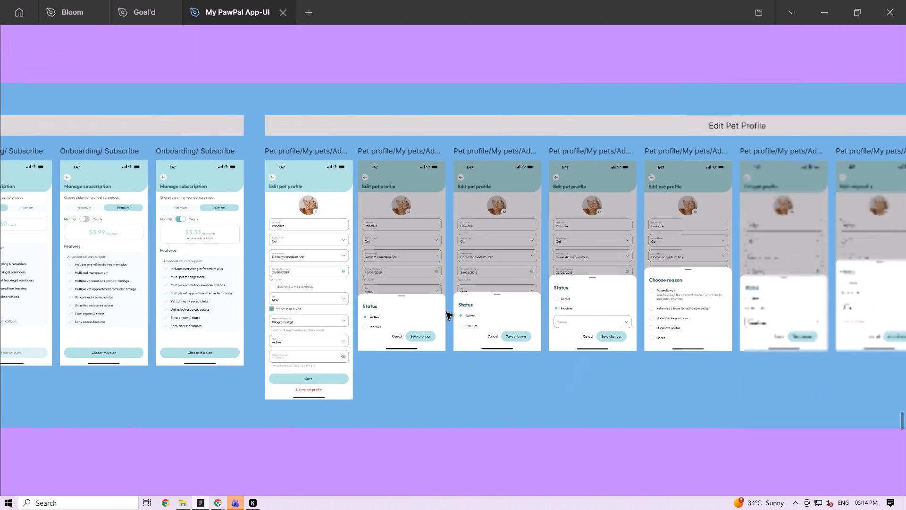
shift+scroll(446, 313, down, 16)
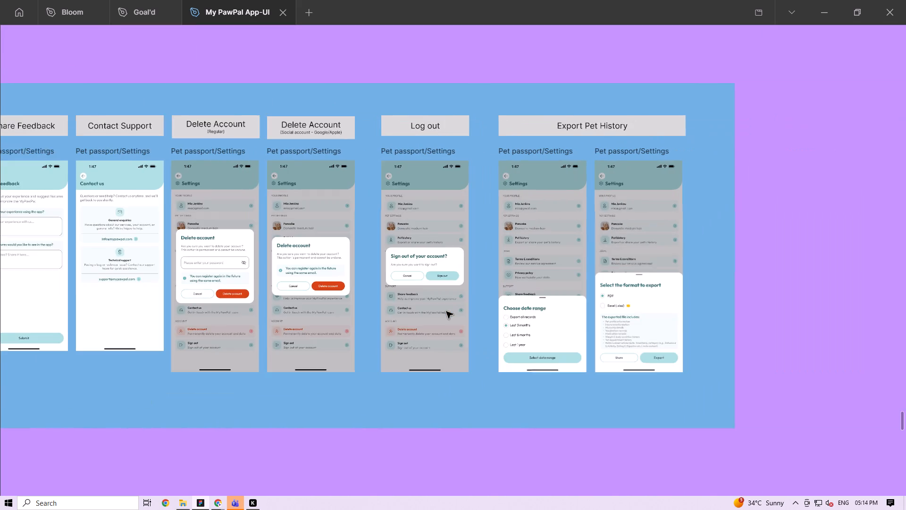
ctrl+scroll(757, 306, down, 5)
ctrl+scroll(757, 306, up, 1)
ctrl+scroll(755, 301, down, 1)
ctrl+scroll(710, 316, up, 7)
ctrl+scroll(714, 314, down, 6)
ctrl+scroll(714, 314, up, 7)
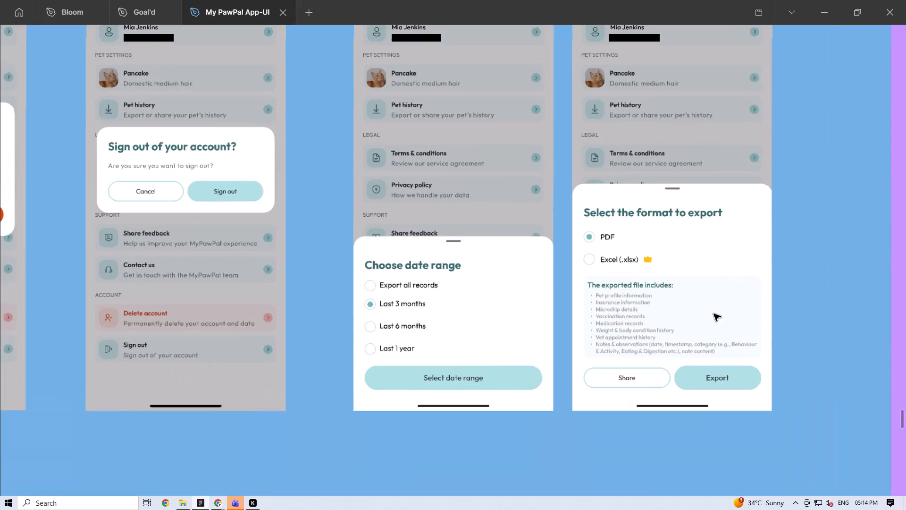
Search the current page for PDF export, and broaden the search term to PDF.
key(ctrl+f)
text(PDF export)
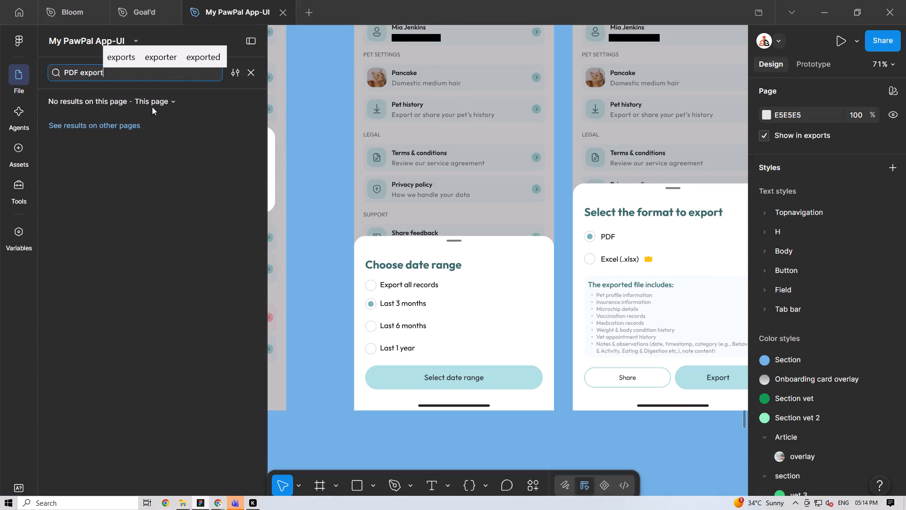
key(BackSpace)
key(BackSpace)
key(BackSpace)
key(BackSpace)
key(BackSpace)
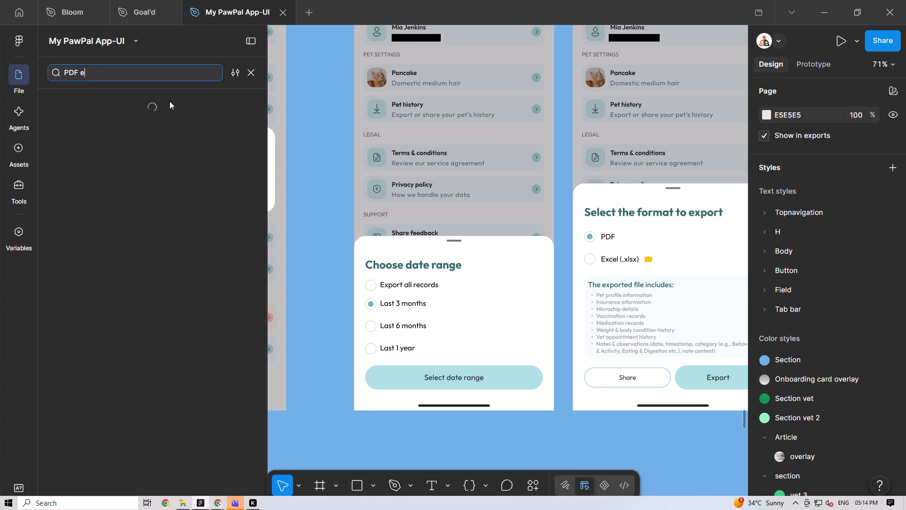
key(BackSpace)
key(BackSpace)
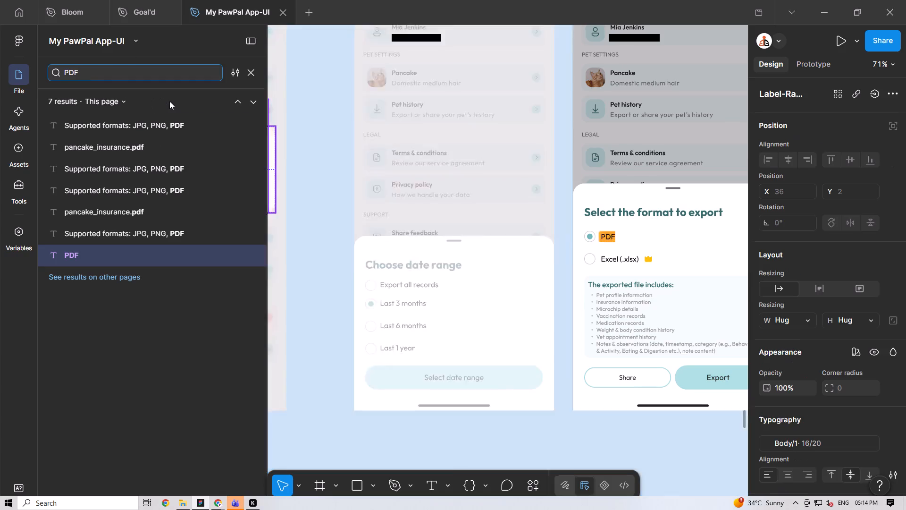
Go through the PDF search matches on the current page one by one, checking each screen for PDF export wording.
key(Return)
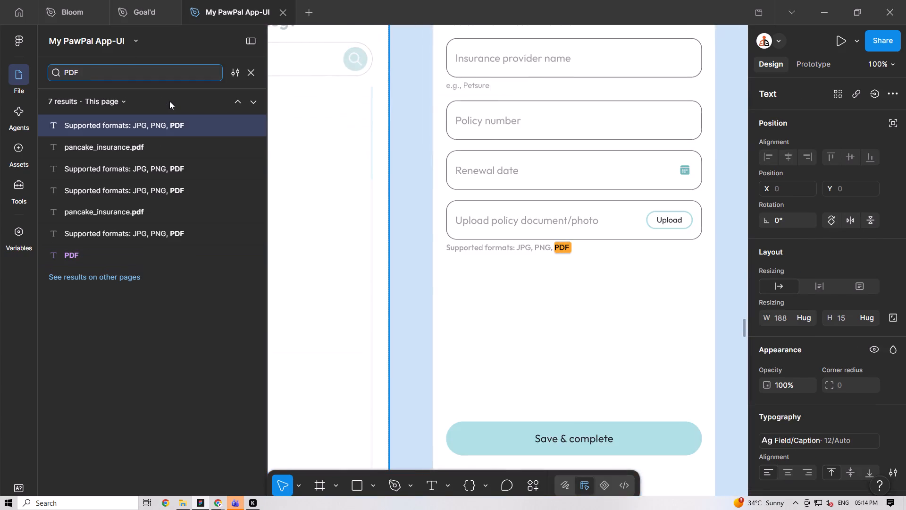
key(Return)
key(Return)
key(Return)
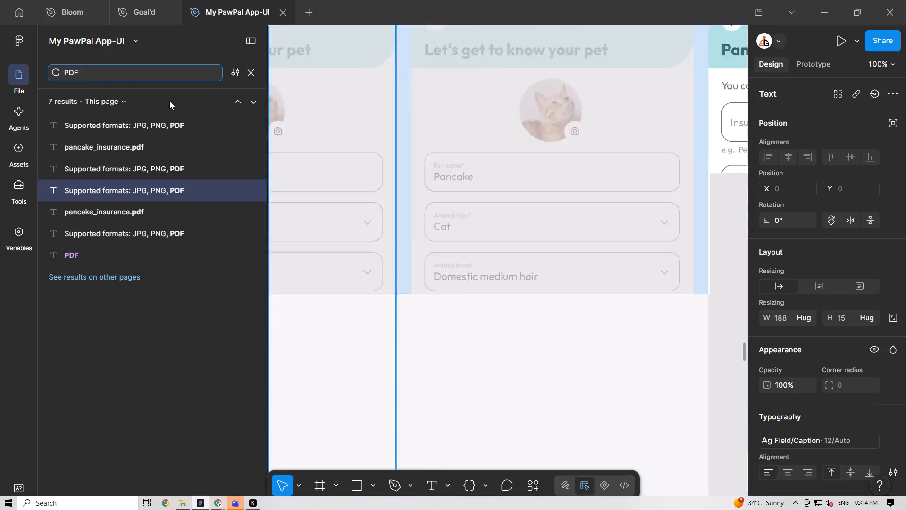
key(shift+Return)
key(Return)
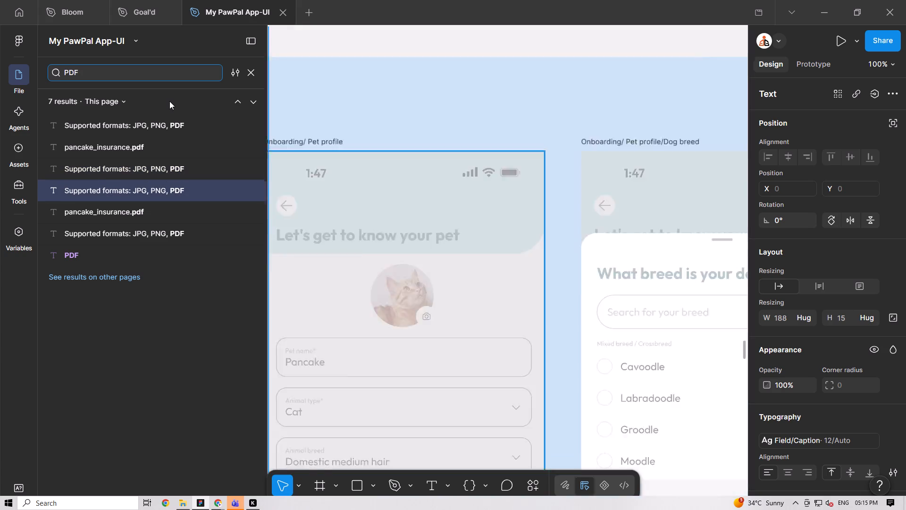
key(Return)
key(backslash)
key(Return)
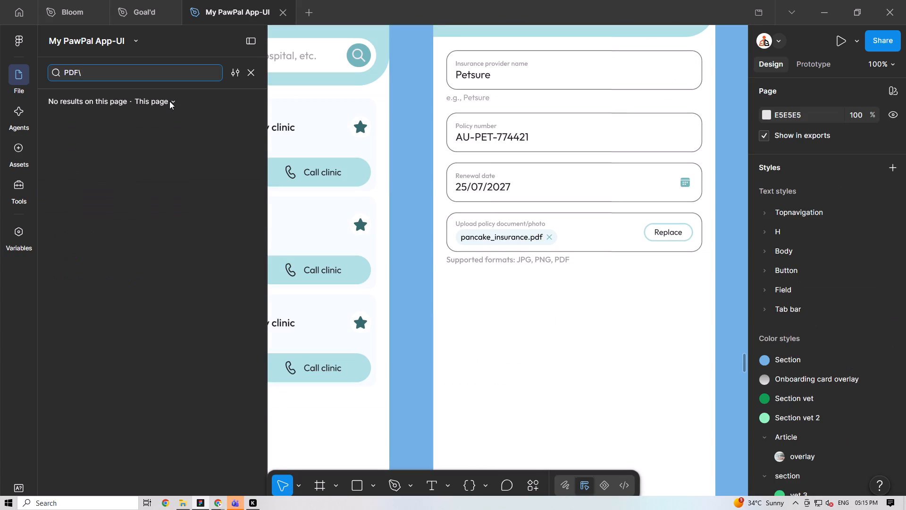
key(BackSpace)
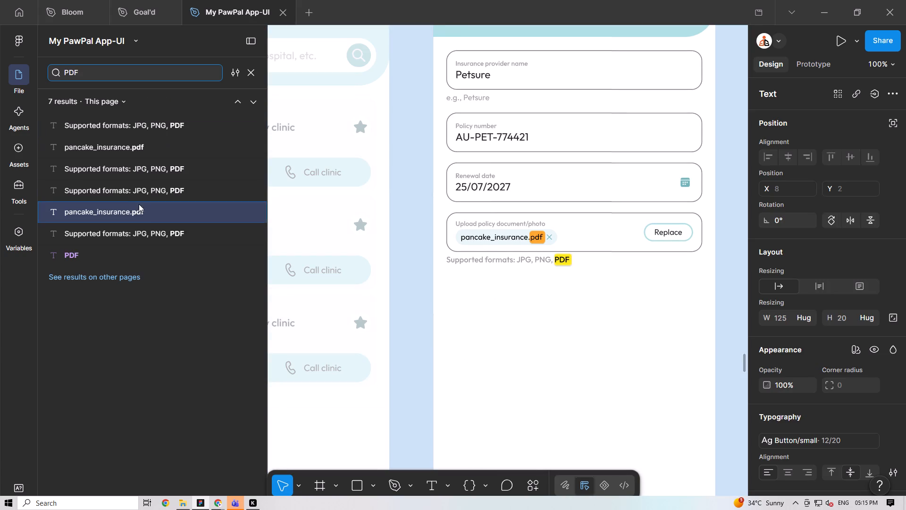
click(150, 227)
click(252, 74)
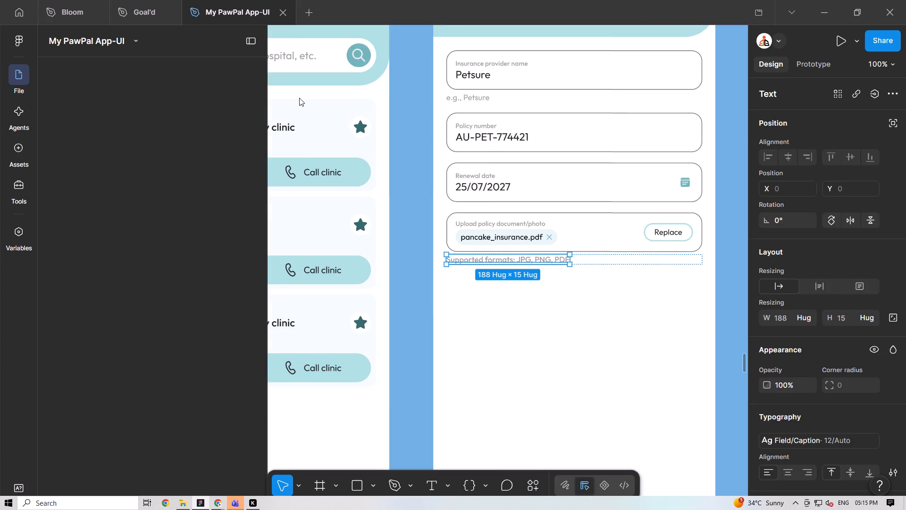
Repeat the PDF search on the page and inspect the Export Pet History format selection screen.
ctrl+scroll(537, 204, down, 20)
ctrl+scroll(537, 204, down, 7)
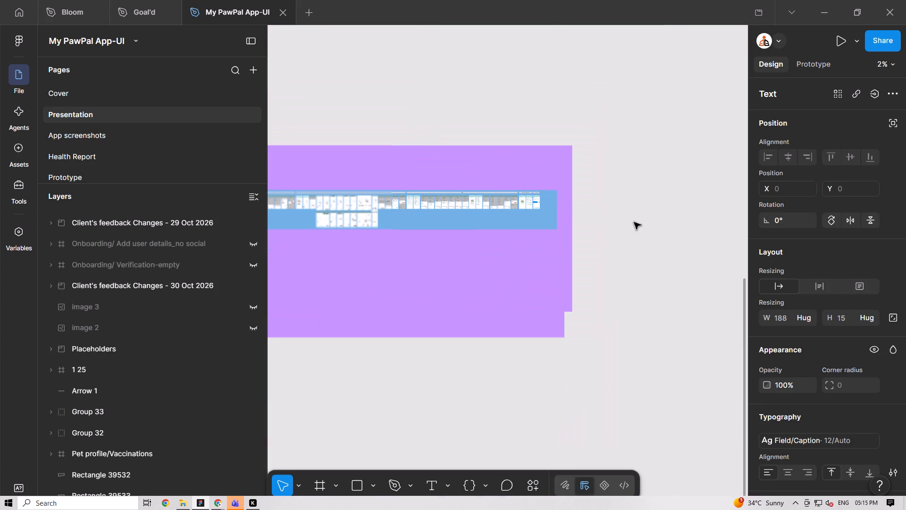
key(ctrl+d)
key(ctrl+f)
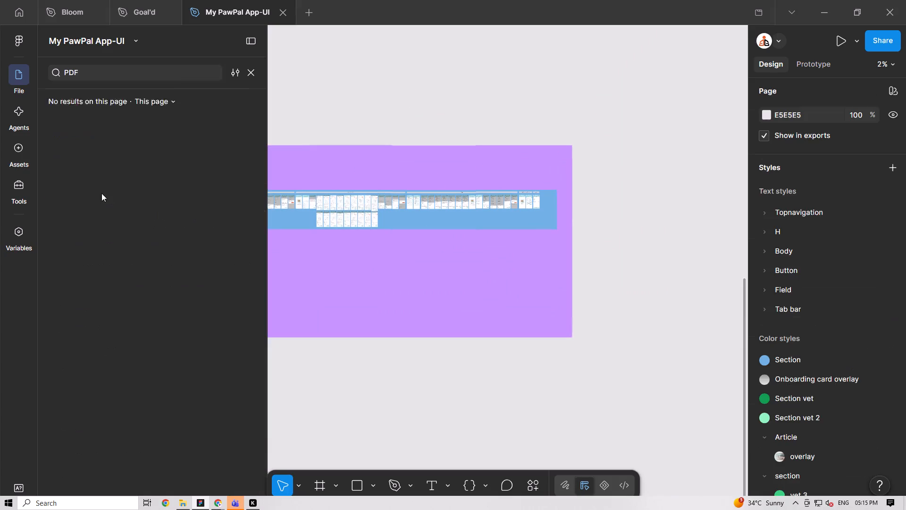
click(92, 270)
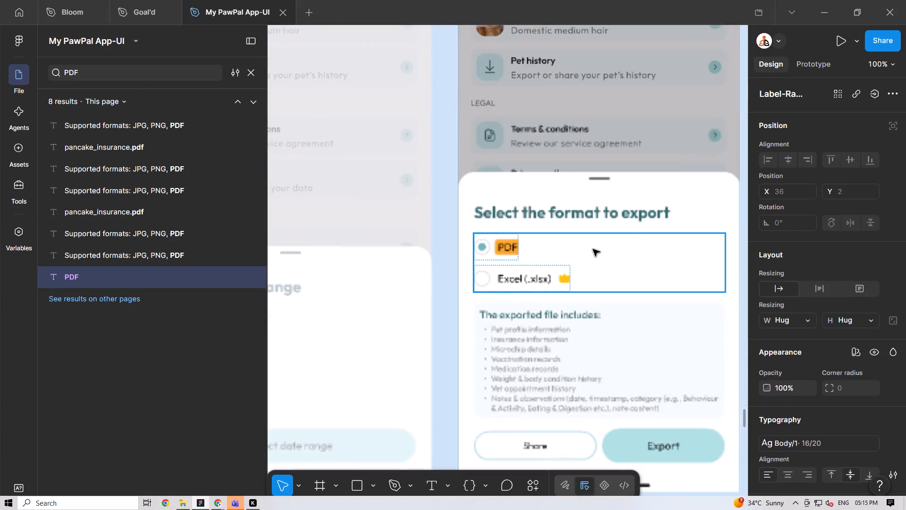
click(249, 69)
ctrl+scroll(422, 192, down, 3)
ctrl+scroll(423, 198, up, 1)
ctrl+scroll(424, 199, down, 2)
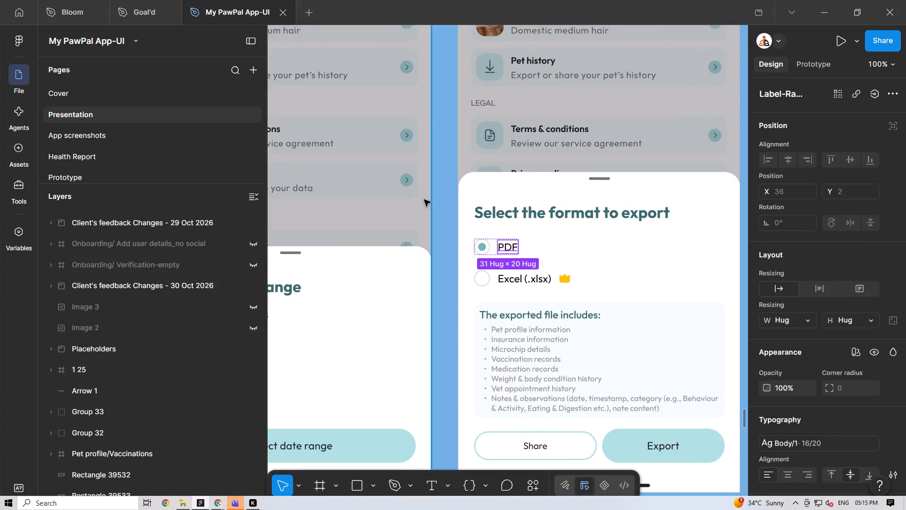
ctrl+scroll(424, 200, down, 11)
click(539, 380)
ctrl+scroll(451, 235, up, 11)
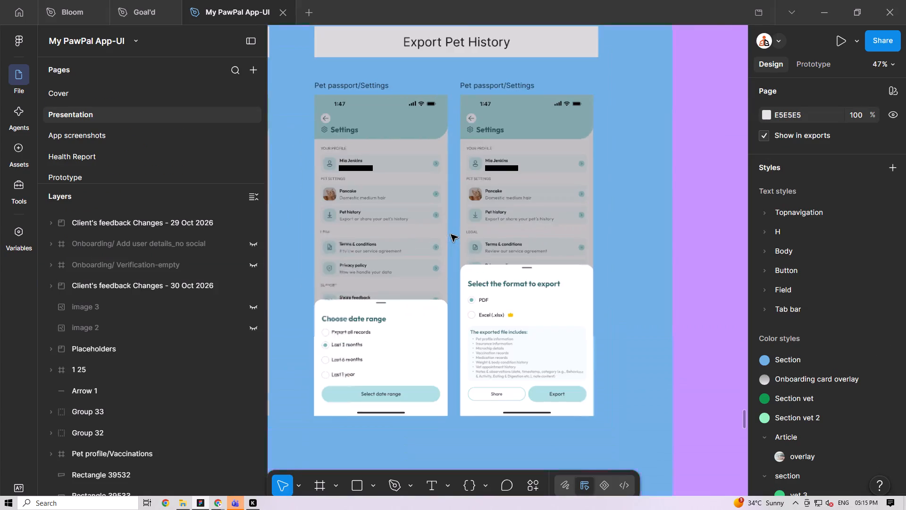
key(ctrl+backslash)
Switch to the Basecamp to-do in Chrome and look over the attachments in the client feedback comment.
key(alt+Tab)
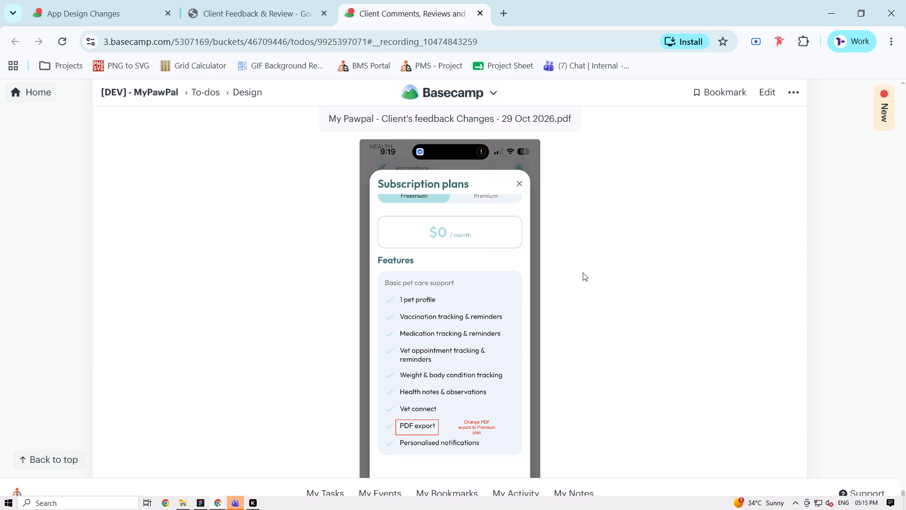
scroll(494, 313, down, 3)
scroll(495, 300, up, 9)
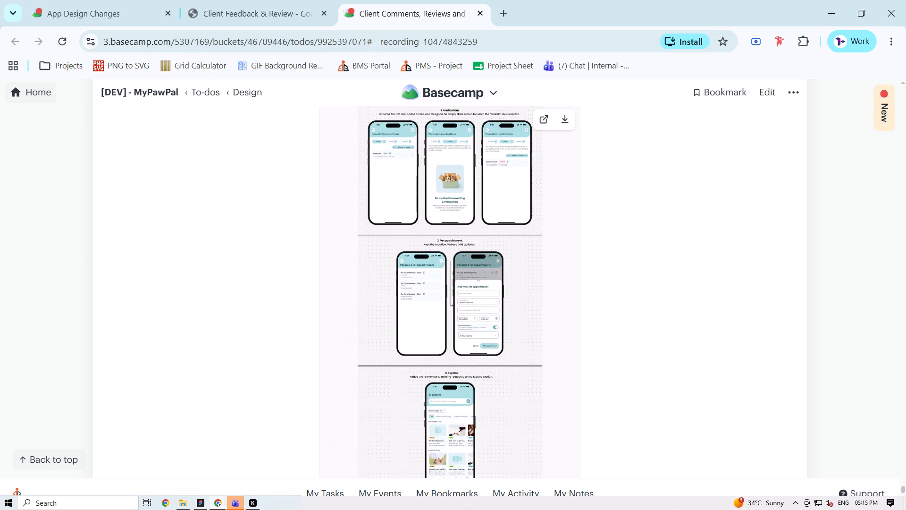
scroll(470, 308, up, 3)
scroll(473, 302, down, 2)
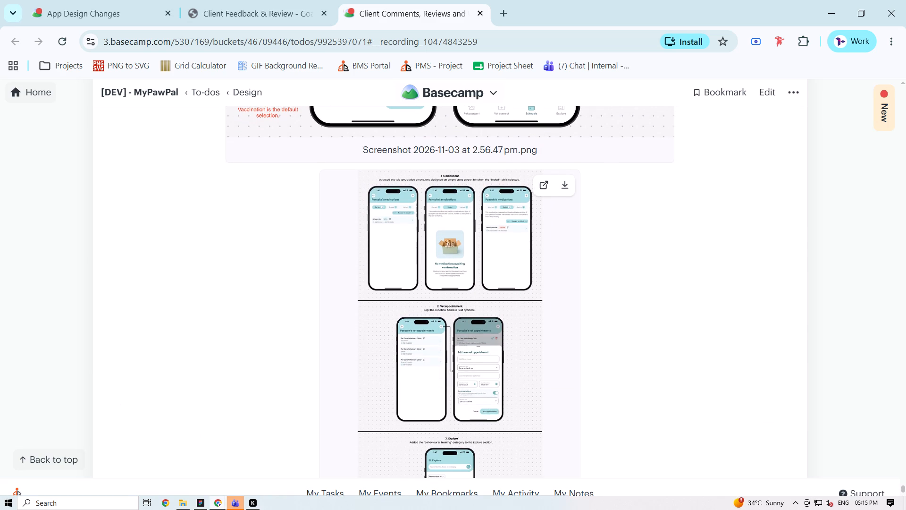
scroll(460, 249, down, 4)
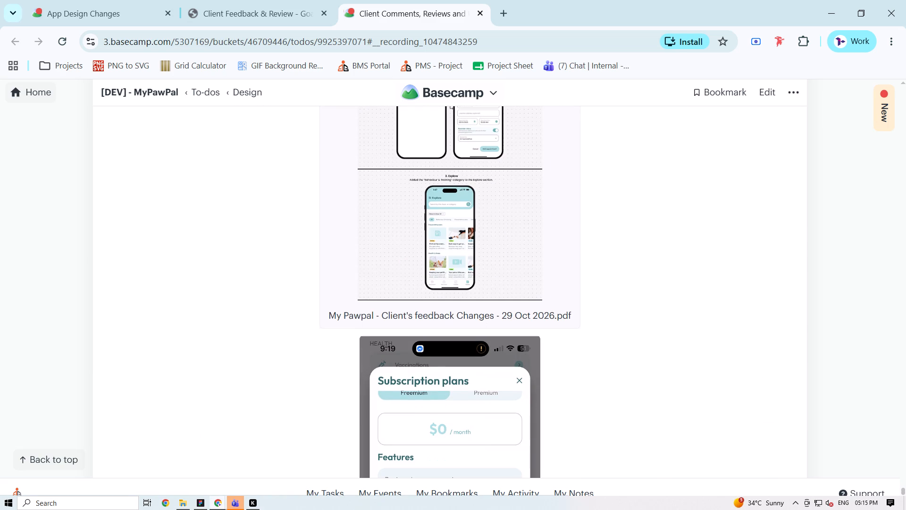
scroll(465, 252, up, 3)
Open the attached Client's feedback Changes - 29 Oct 2026 PDF and review its Medications, Vet appointment and Explore sections.
click(433, 230)
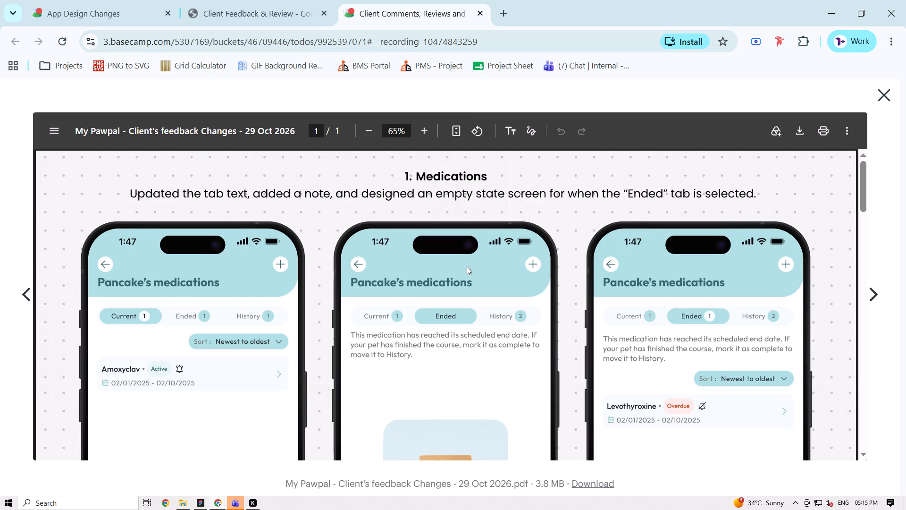
scroll(401, 242, down, 6)
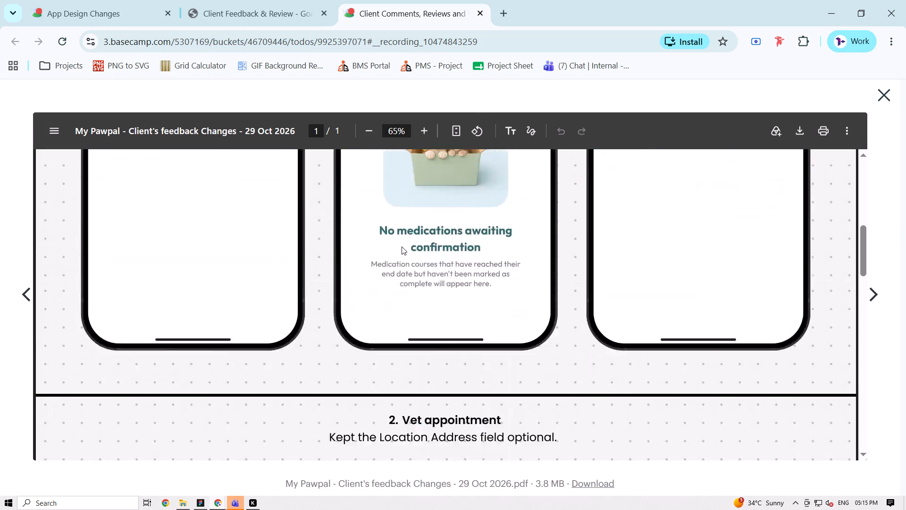
scroll(402, 246, down, 14)
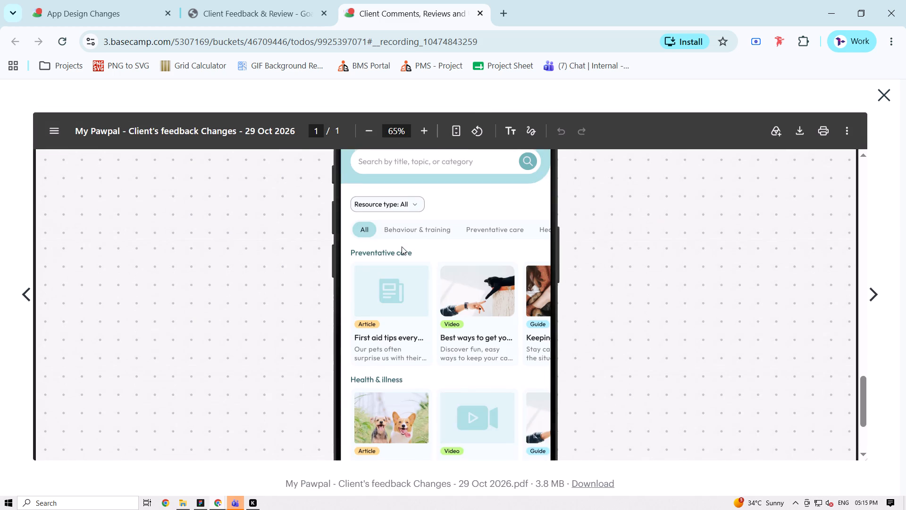
scroll(402, 246, down, 12)
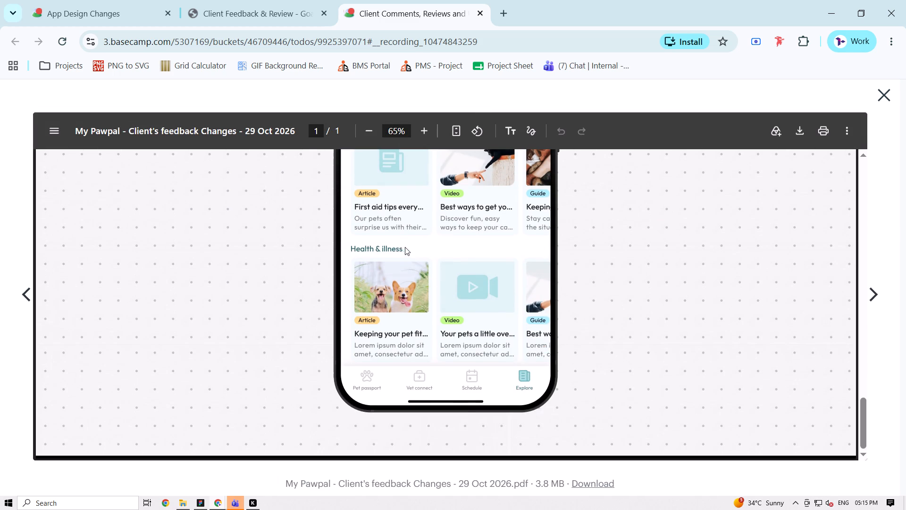
scroll(510, 263, up, 5)
click(889, 89)
Reread the rest of the client feedback comment, including the Scheduling & reminders screenshot with its annotations.
scroll(592, 271, up, 3)
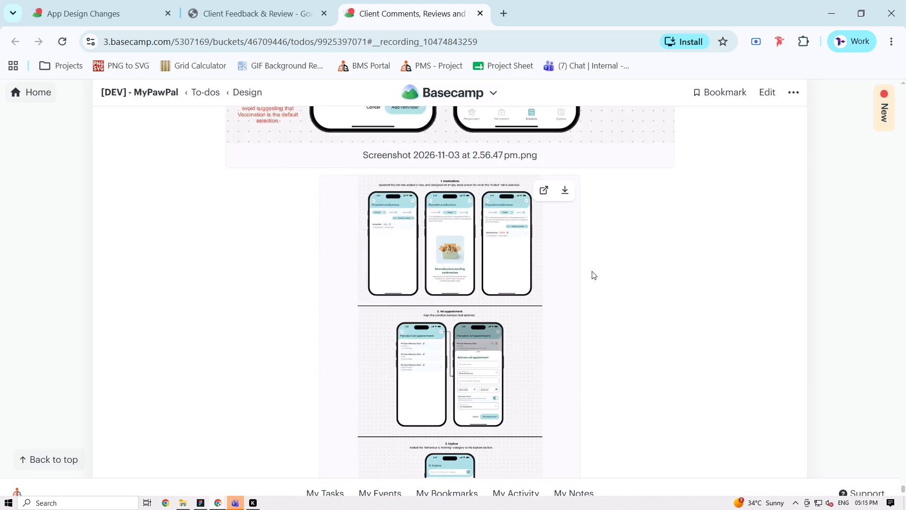
scroll(592, 271, up, 1)
click(451, 409)
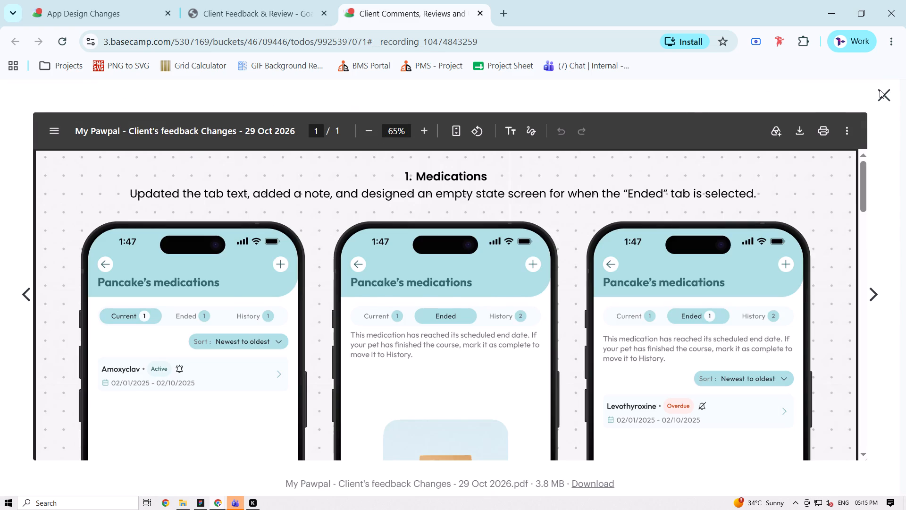
click(880, 90)
scroll(417, 315, up, 4)
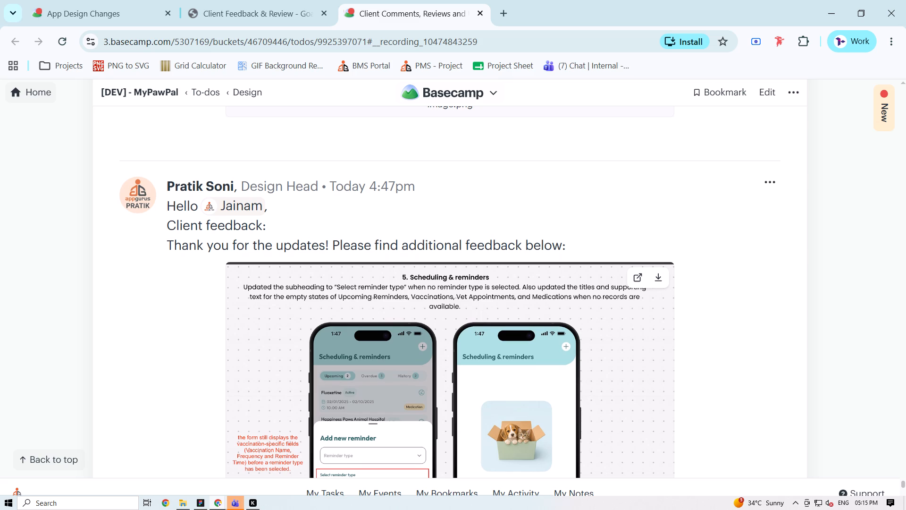
scroll(418, 293, down, 1)
scroll(418, 291, down, 20)
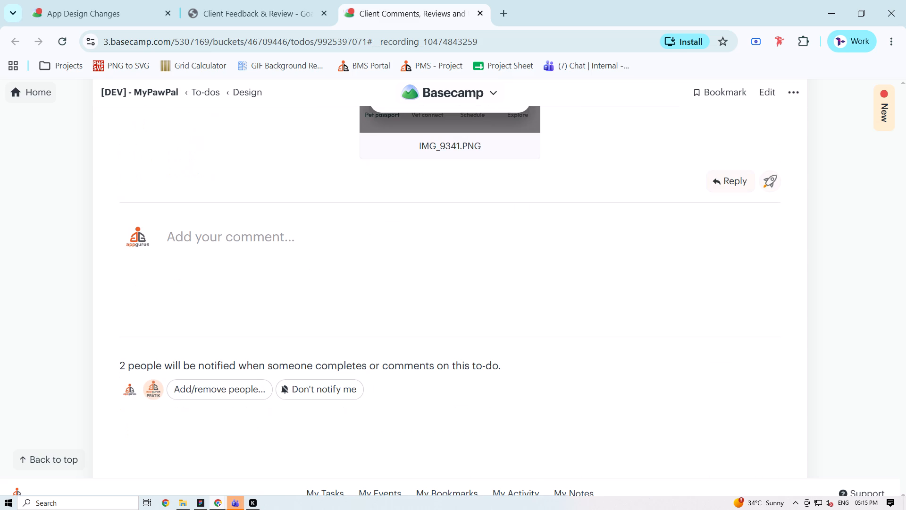
scroll(417, 289, up, 17)
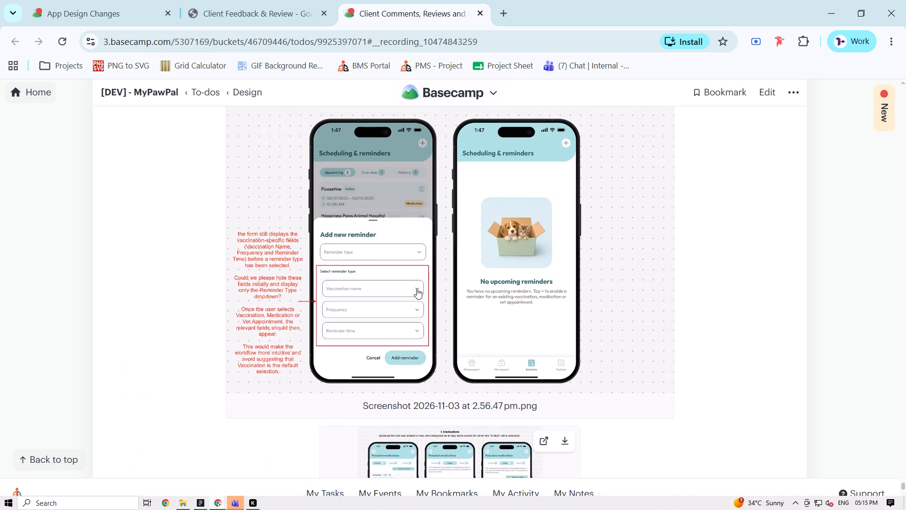
Back in Figma, hide the divider, Select reminder type label and vaccination fields group in the first Add new reminder sheet, keeping only Reminder type.
key(alt+Tab)
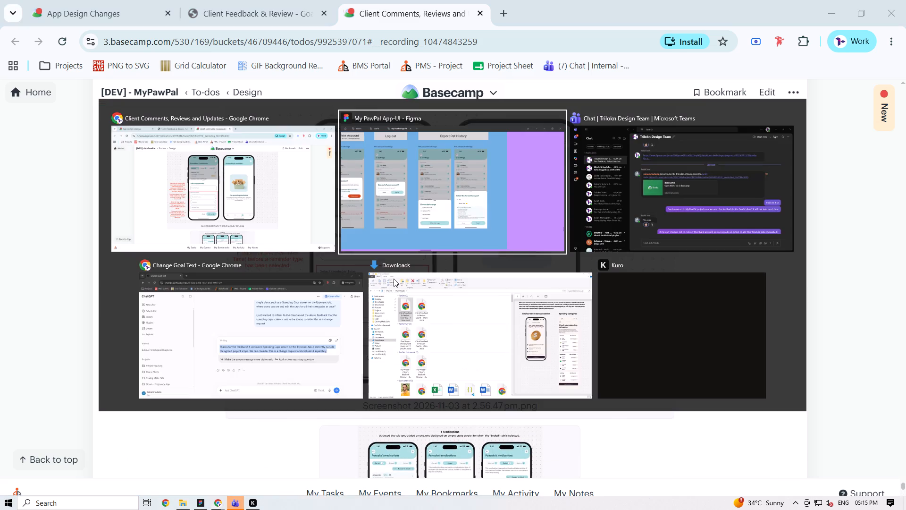
key(shift+exclam)
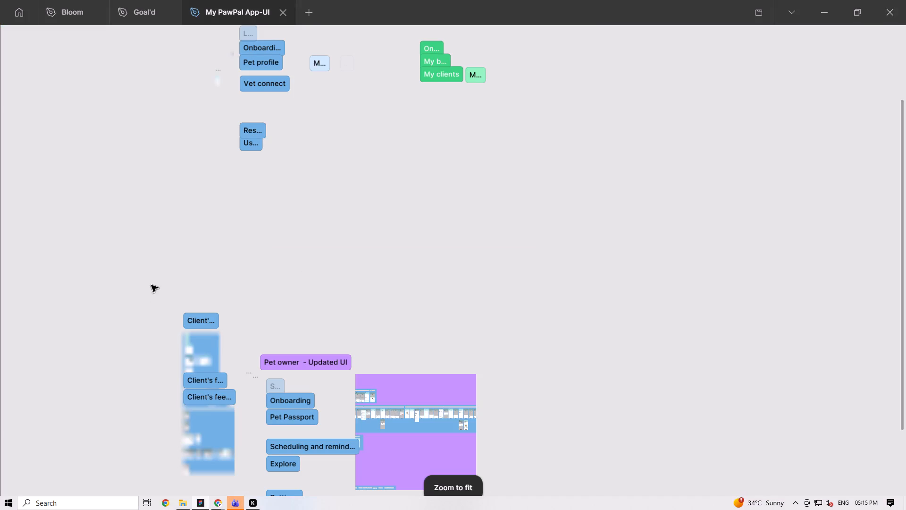
click(151, 285)
ctrl+scroll(172, 379, up, 15)
scroll(302, 321, down, 3)
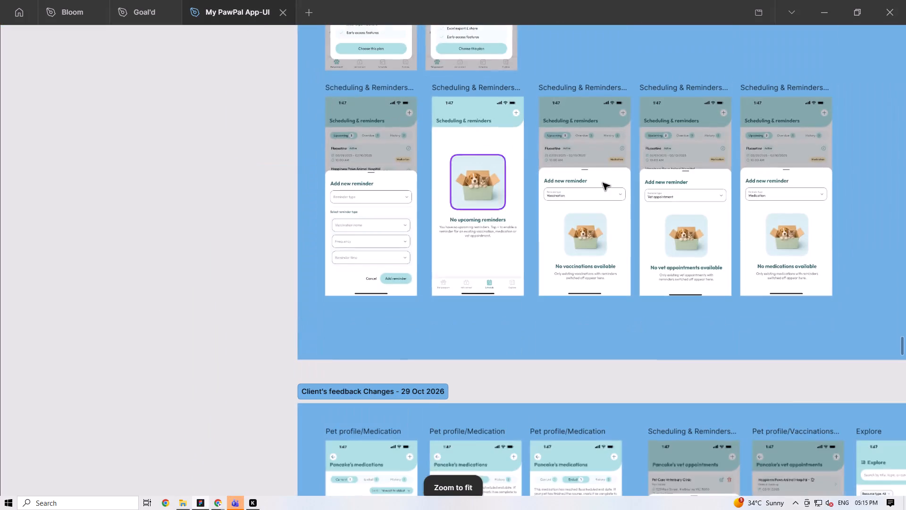
ctrl+scroll(611, 186, up, 3)
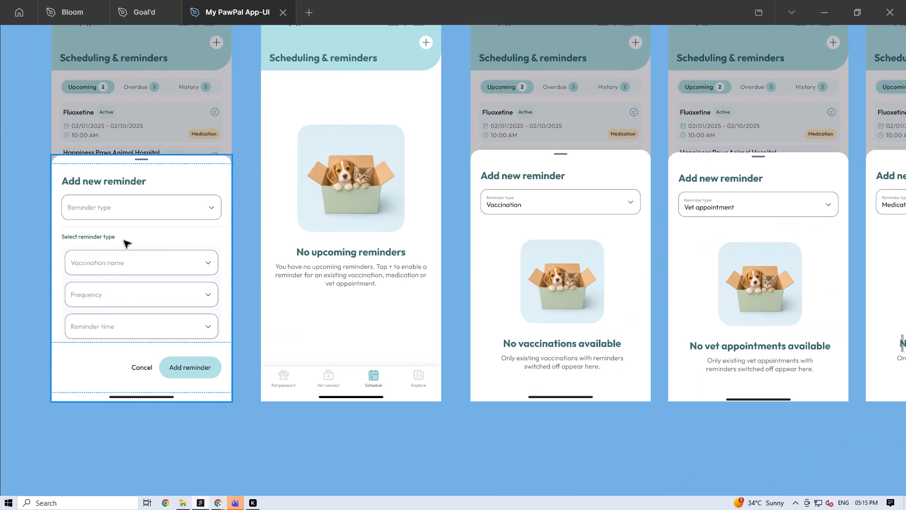
ctrl+click(117, 235)
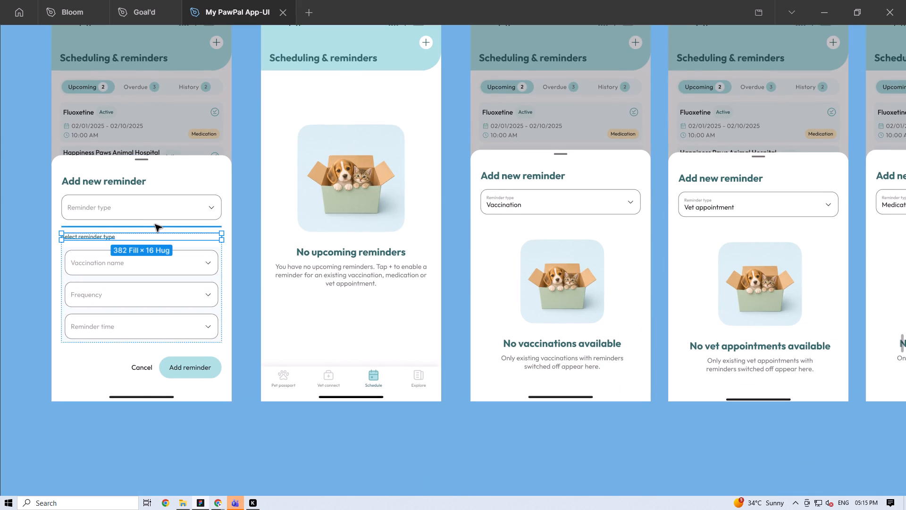
ctrl+shift+click(156, 225)
key(ctrl+shift+h)
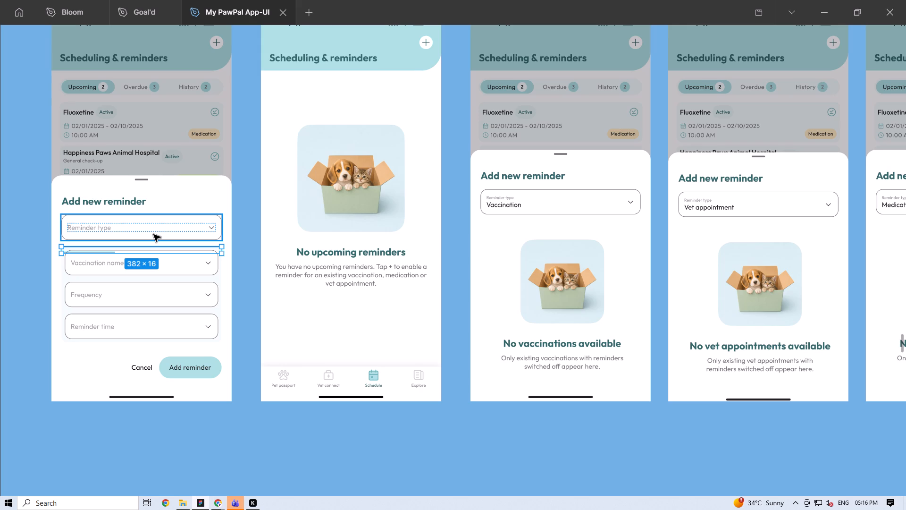
click(117, 280)
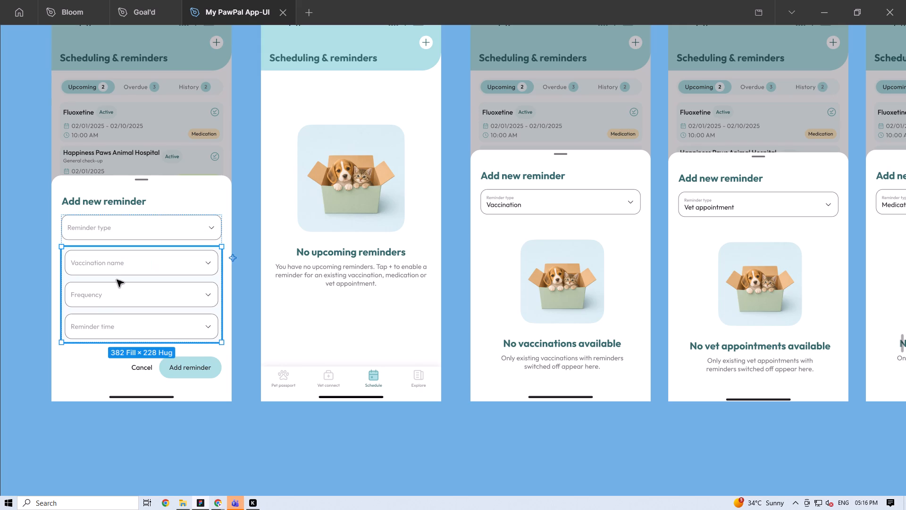
key(ctrl+shift+h)
click(302, 423)
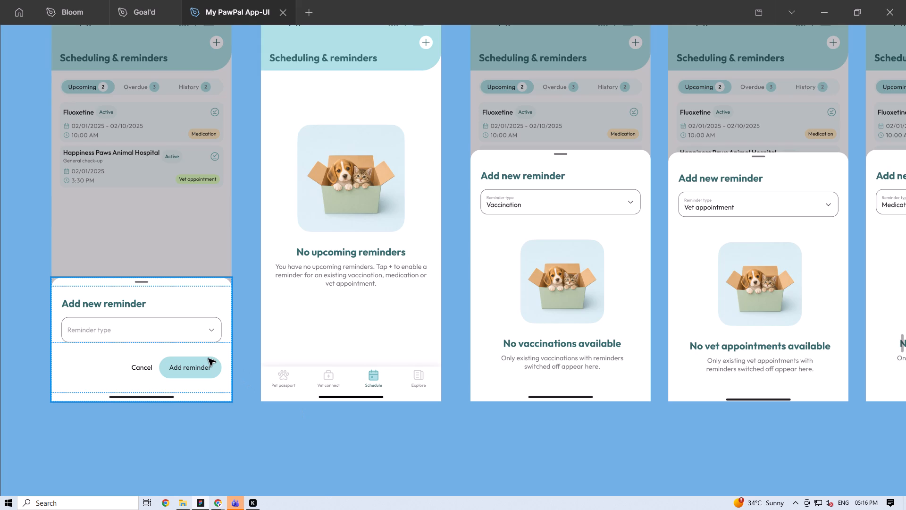
Extend the first Add new reminder sheet upward to a height of about 422 px.
ctrl+scroll(233, 357, down, 2)
ctrl+scroll(104, 359, up, 1)
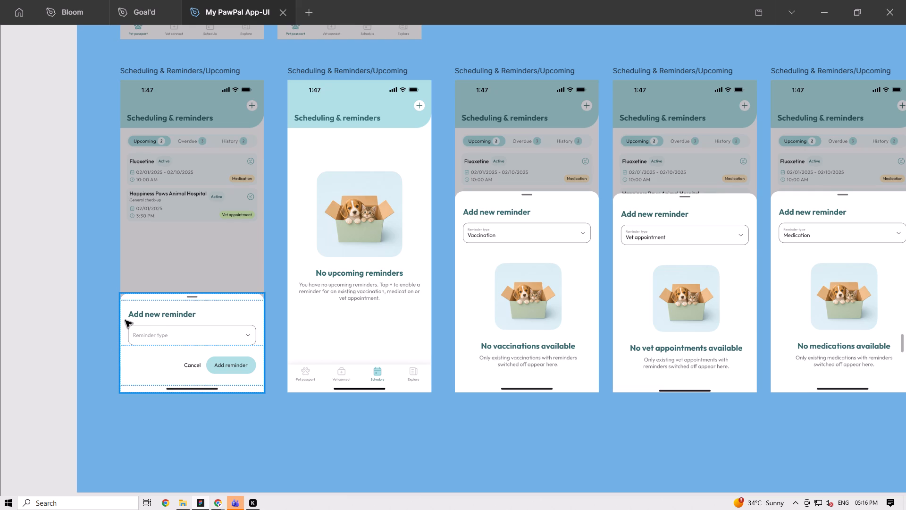
ctrl+scroll(126, 321, down, 1)
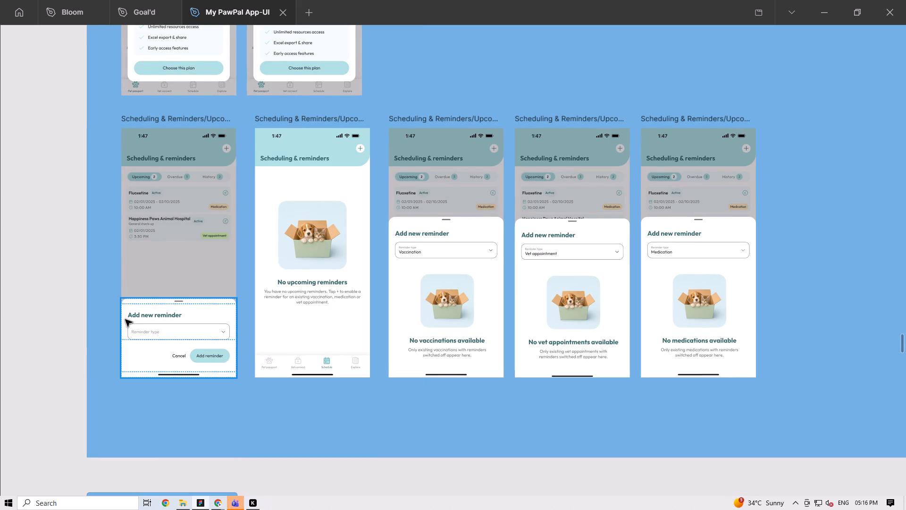
ctrl+scroll(209, 341, down, 3)
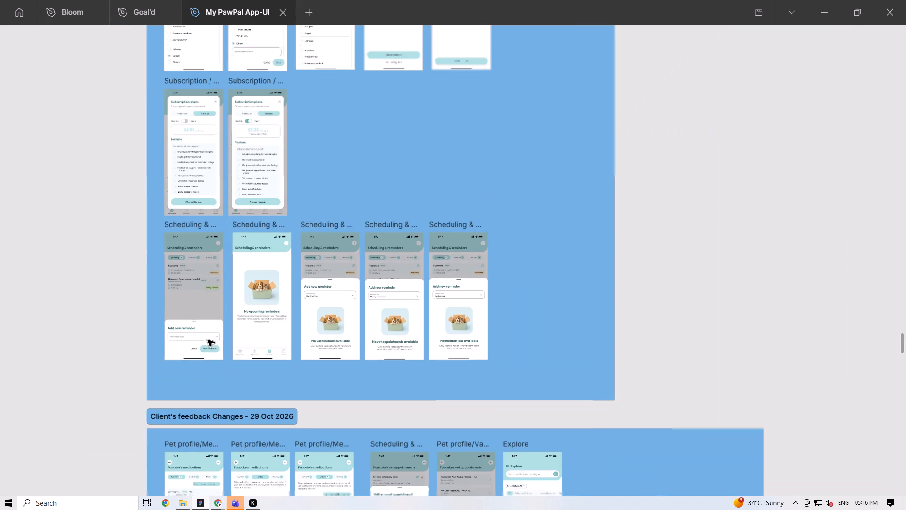
ctrl+scroll(194, 353, up, 3)
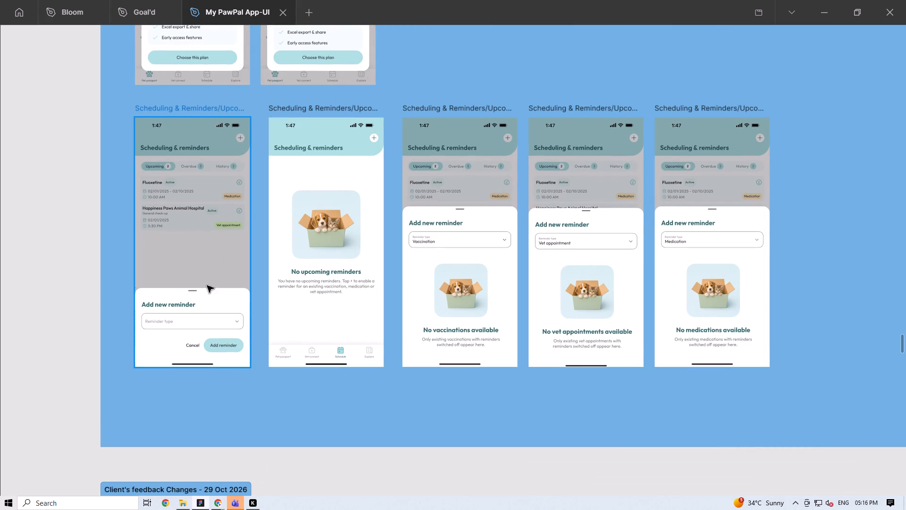
click(224, 295)
drag(208, 285, 208, 258)
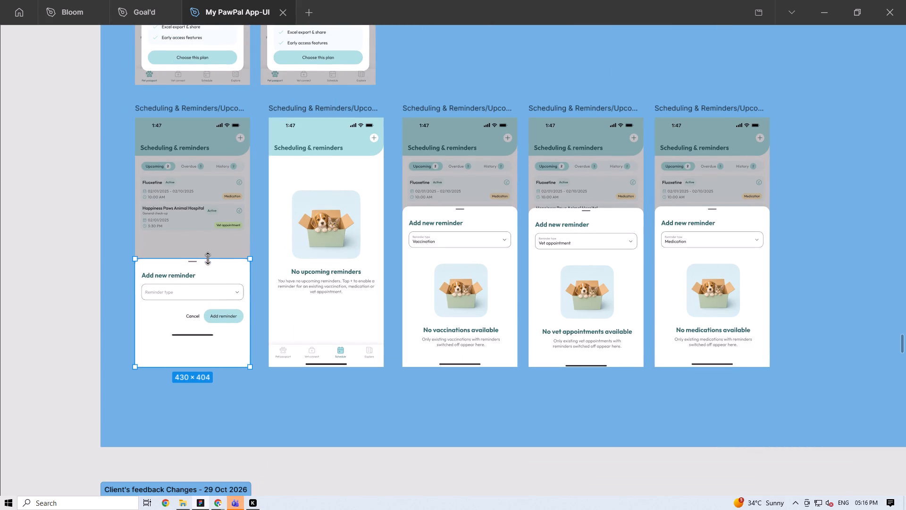
drag(208, 258, 208, 254)
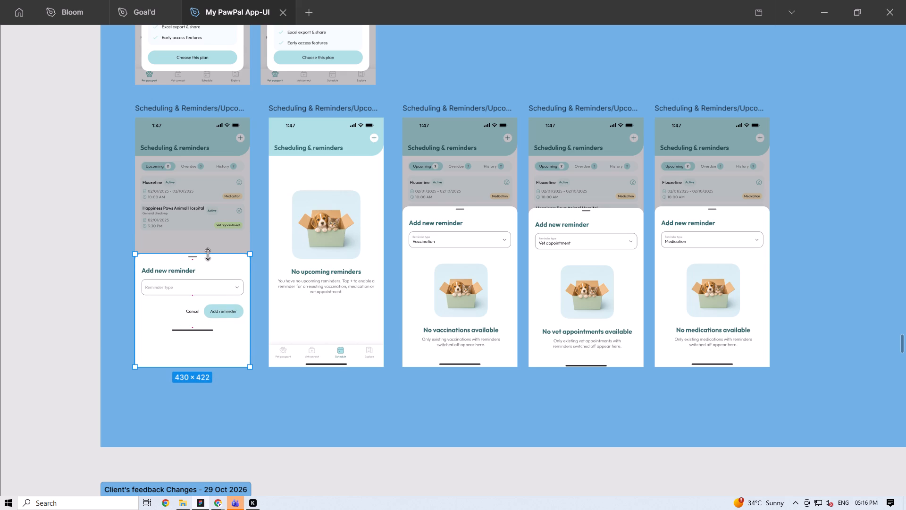
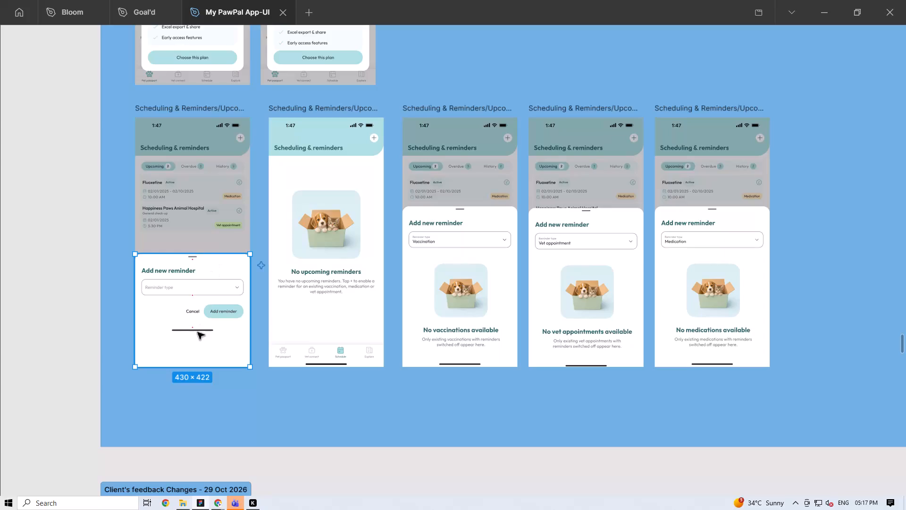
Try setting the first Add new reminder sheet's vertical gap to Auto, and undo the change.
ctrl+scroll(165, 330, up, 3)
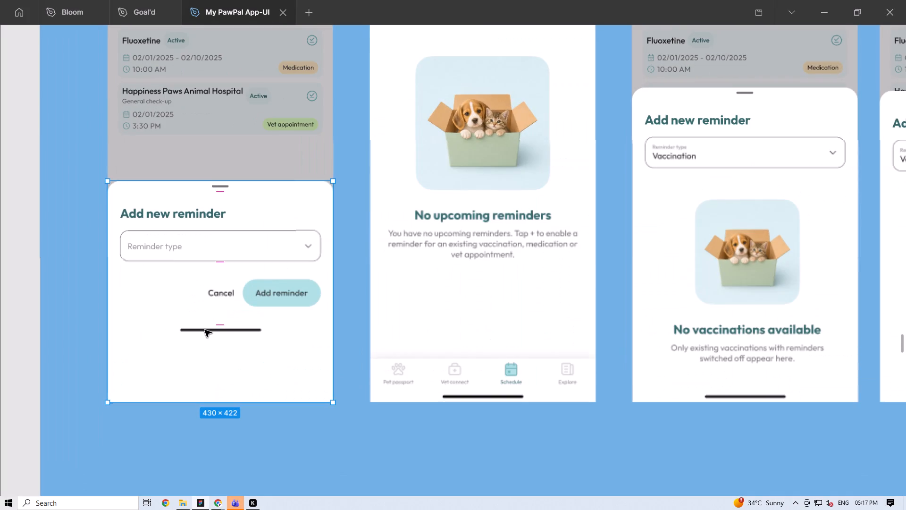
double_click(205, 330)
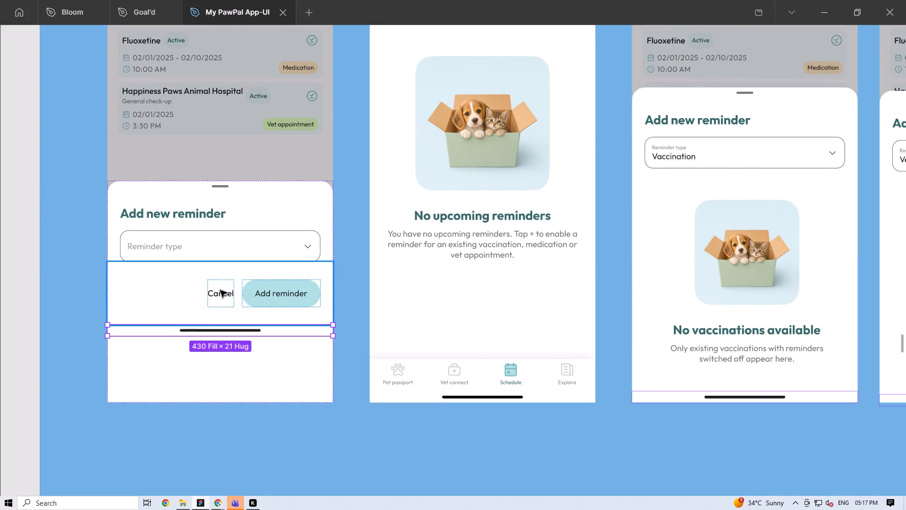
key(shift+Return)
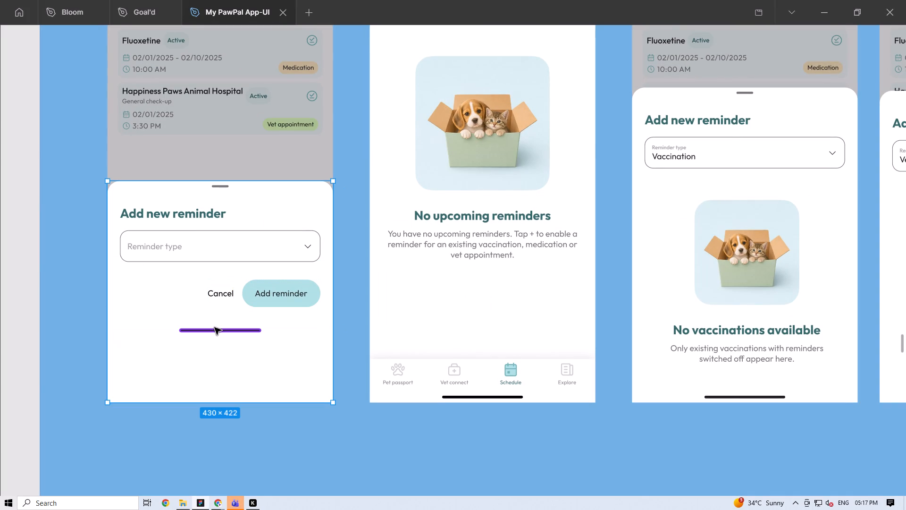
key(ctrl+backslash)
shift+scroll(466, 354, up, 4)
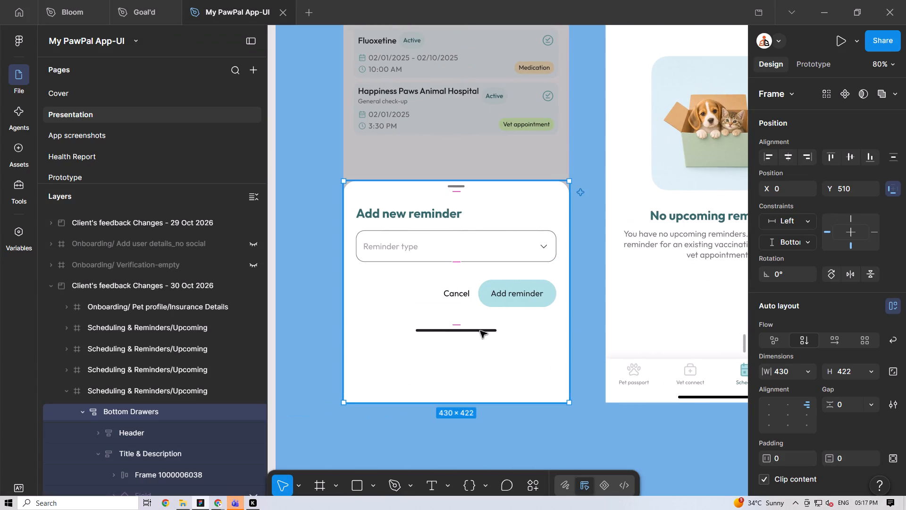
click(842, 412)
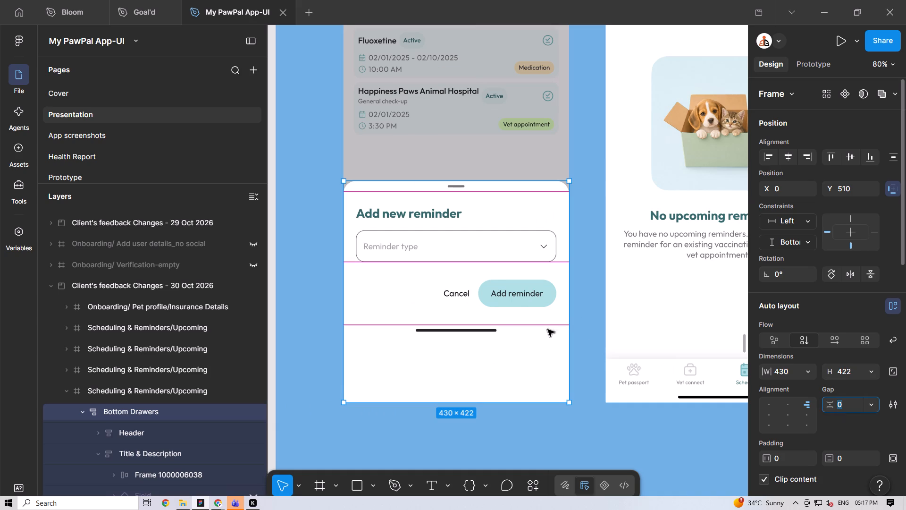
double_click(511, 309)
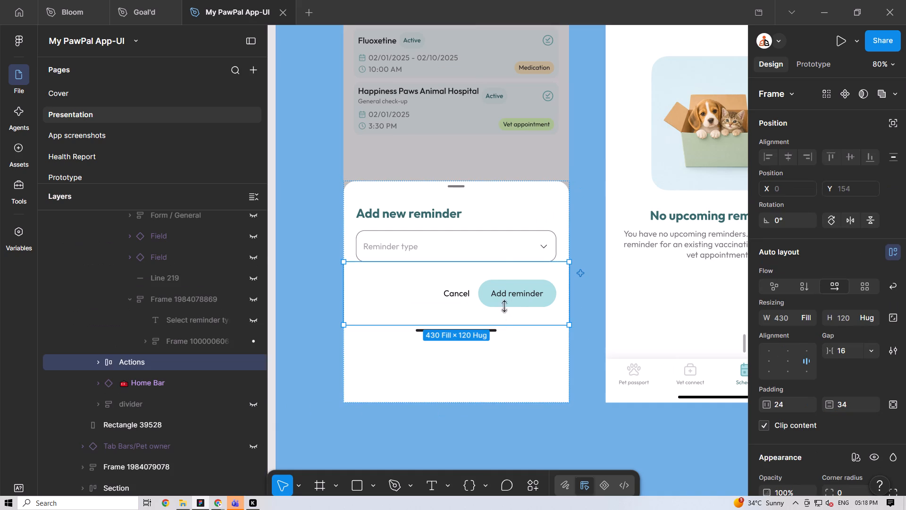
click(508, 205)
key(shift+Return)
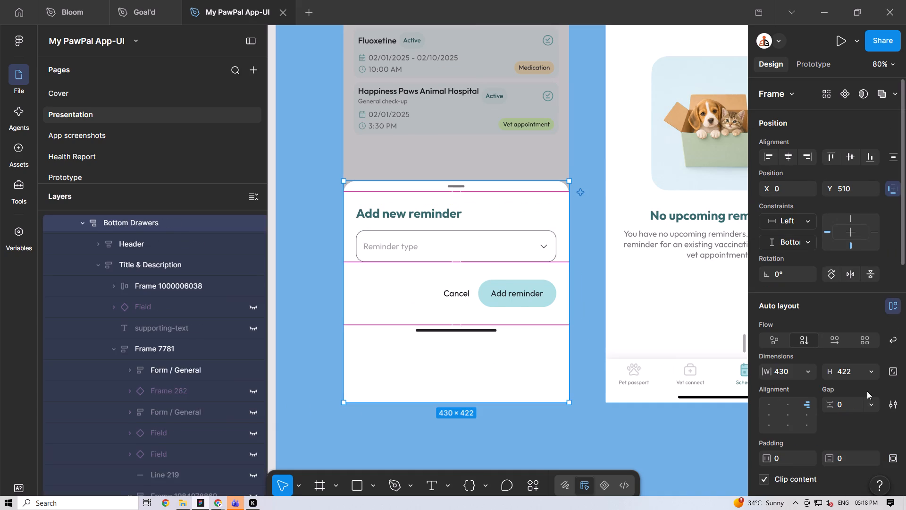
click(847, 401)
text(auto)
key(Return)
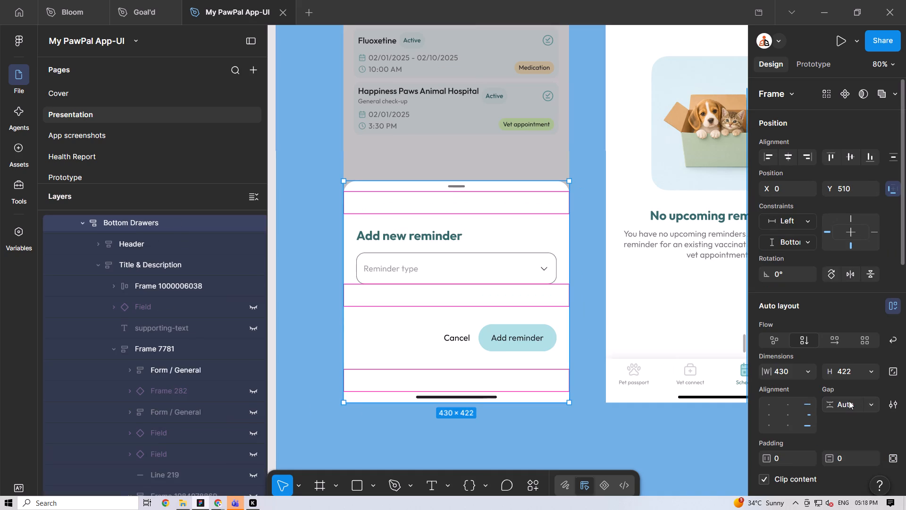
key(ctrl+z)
Wrap the sheet's Header and Title & Description in one auto layout frame and set the Bottom Drawers vertical gap to Auto.
double_click(414, 246)
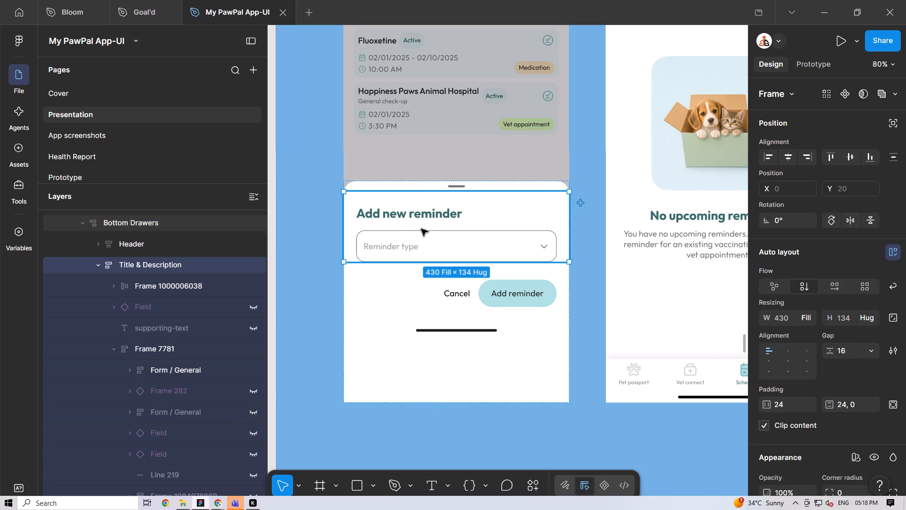
shift+click(429, 186)
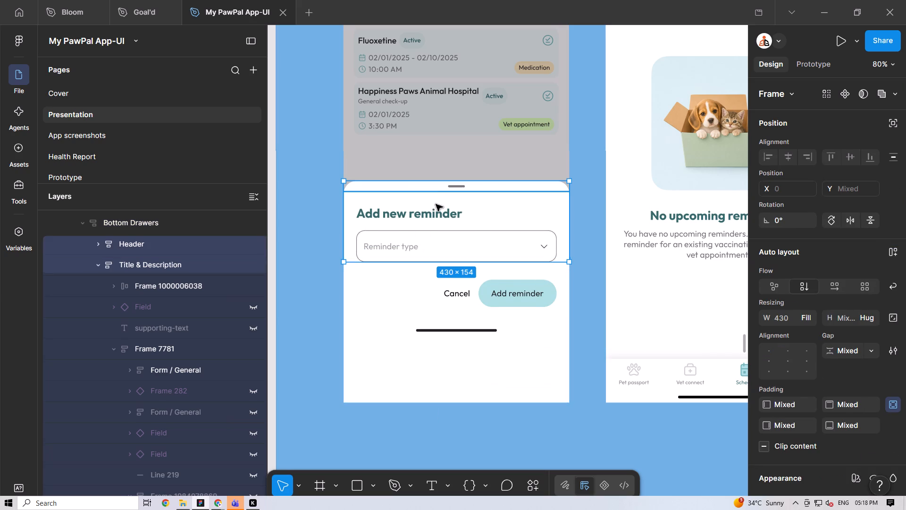
key(shift+a)
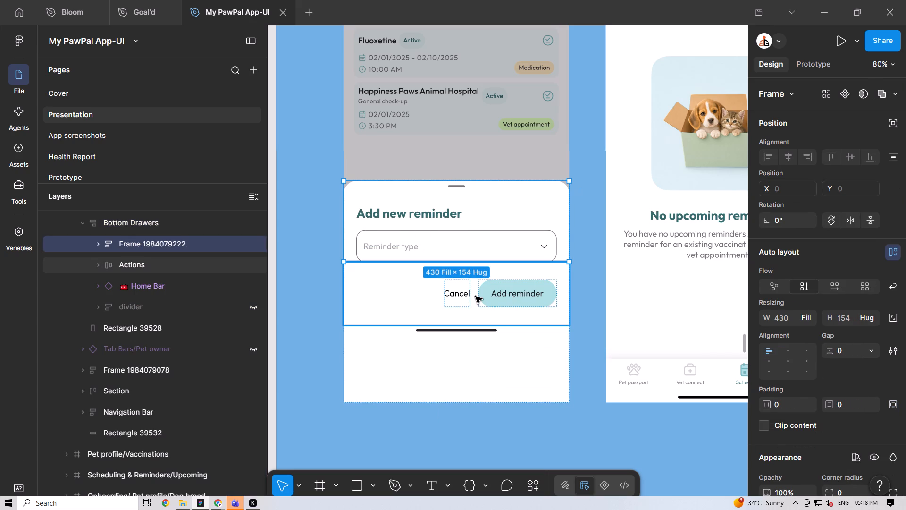
key(shift+Return)
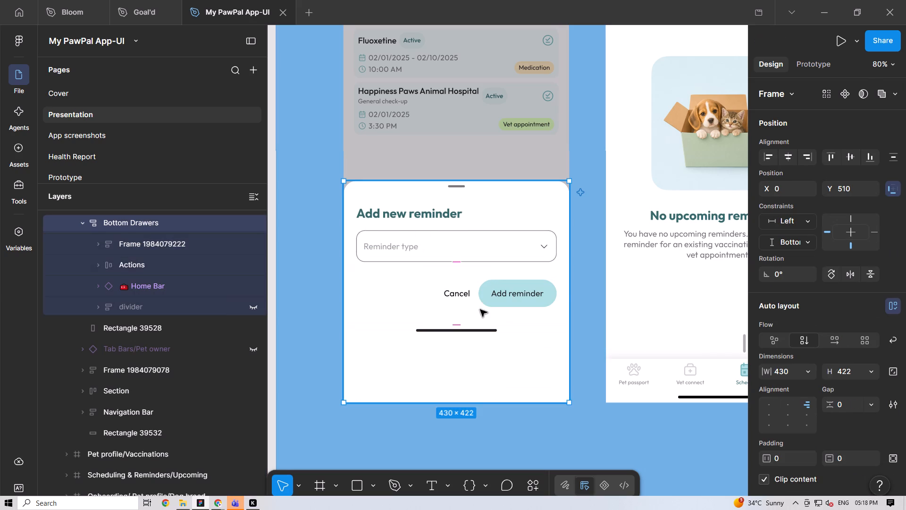
click(848, 406)
text(auto)
key(Return)
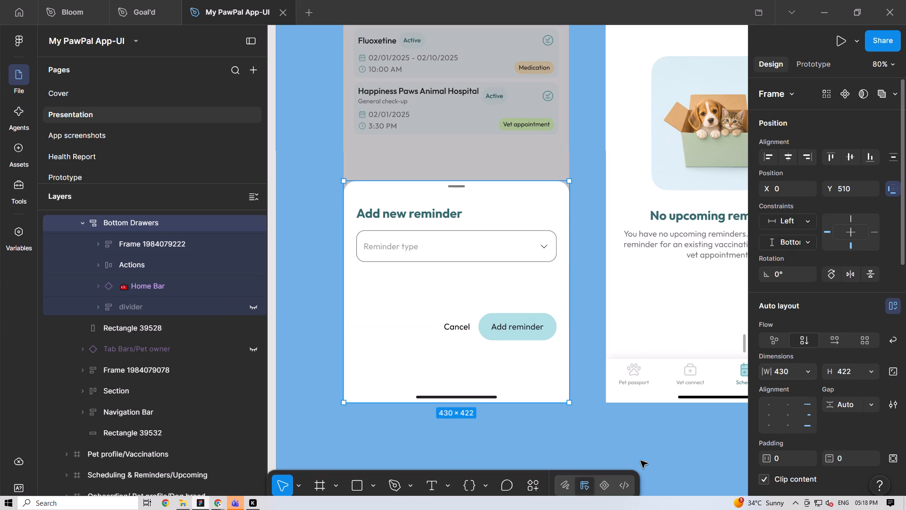
Wrap the Cancel/Add reminder actions and the Home Bar in an auto layout frame with a gap of 0.
double_click(532, 341)
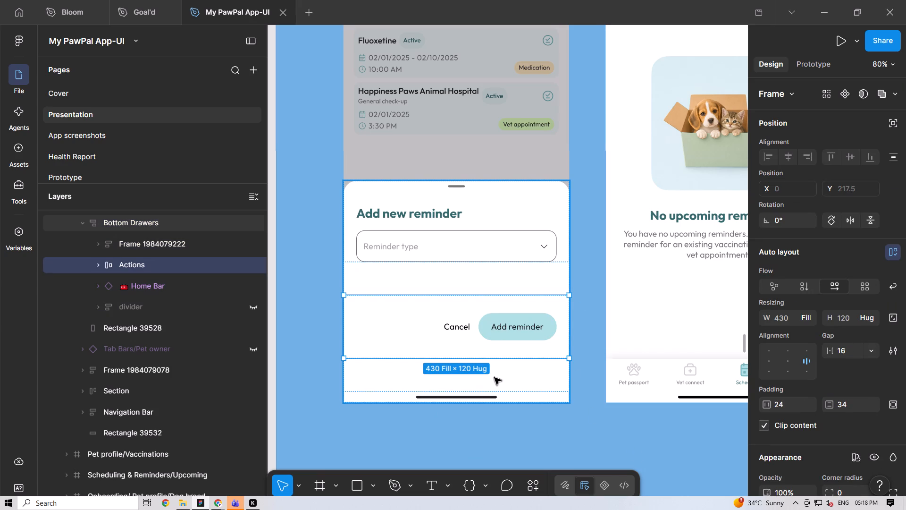
shift+click(500, 374)
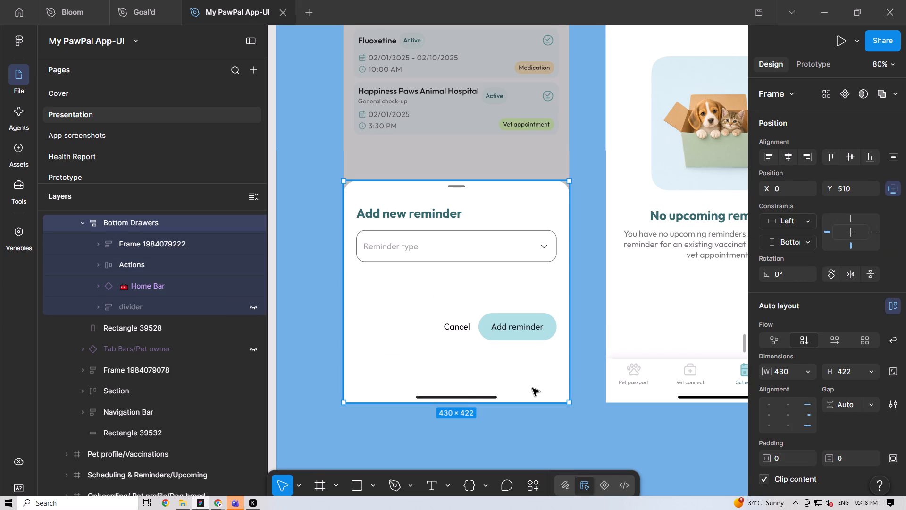
double_click(466, 393)
shift+click(510, 337)
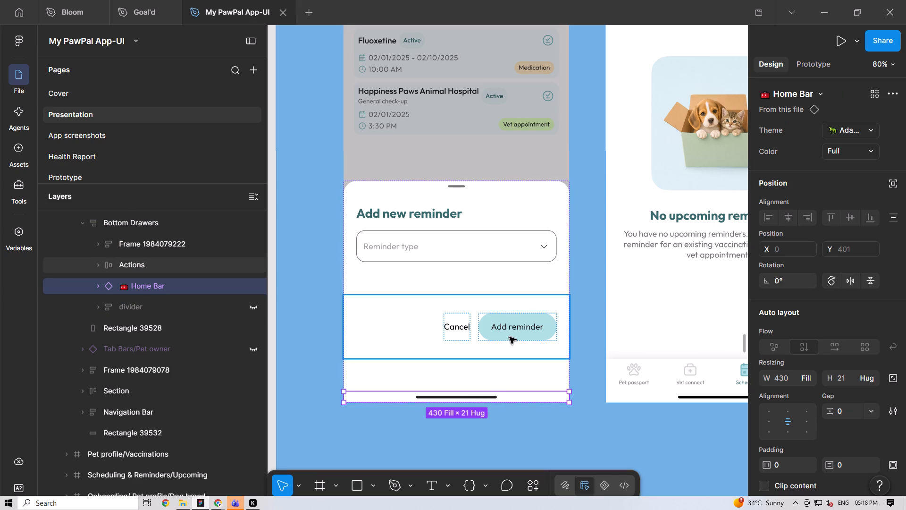
key(shift+a)
click(849, 347)
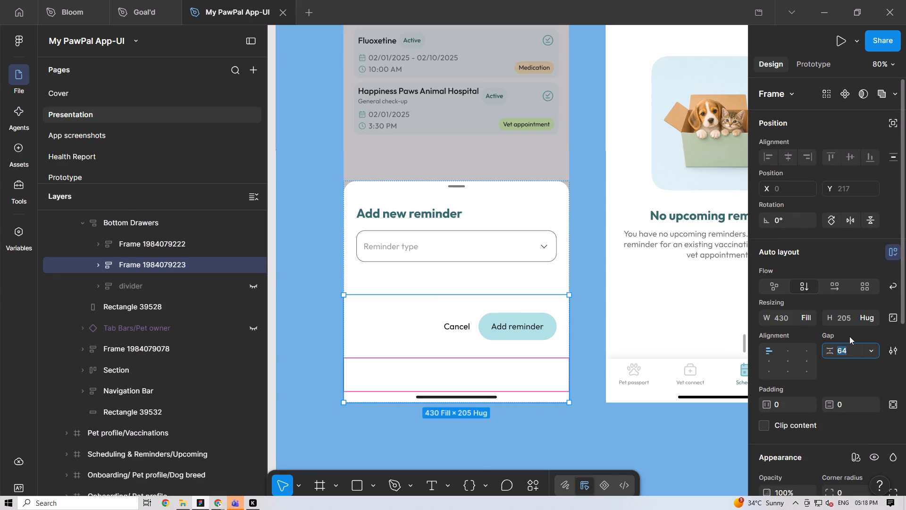
key(0)
key(Return)
key(ctrl+backslash)
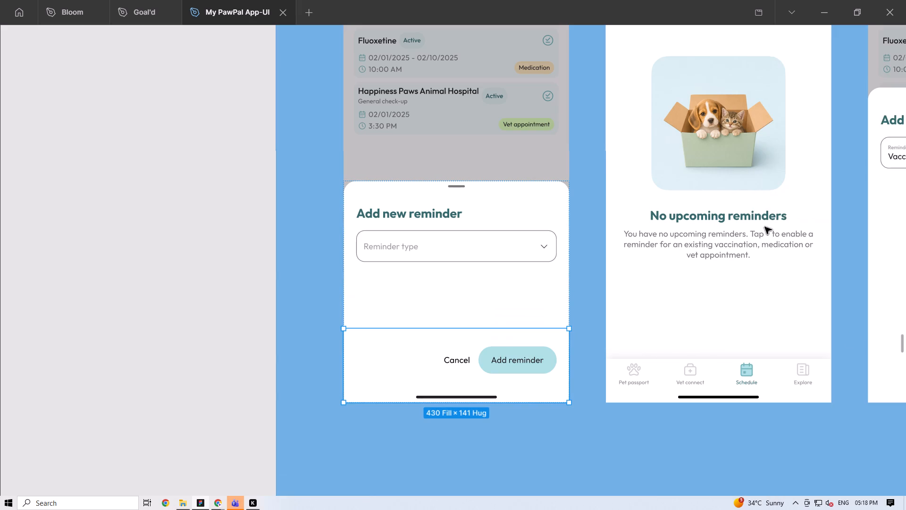
Shorten the first Add new reminder sheet slightly by lowering its top edge.
ctrl+scroll(691, 187, down, 5)
click(276, 306)
key(space)
key(space)
key(space)
key(space)
key(space)
key(space)
key(space)
key(space)
key(space)
key(space)
key(space)
key(space)
key(space)
key(space)
key(space)
key(space)
key(space)
key(space)
key(space)
key(space)
drag(411, 229, 140, 293)
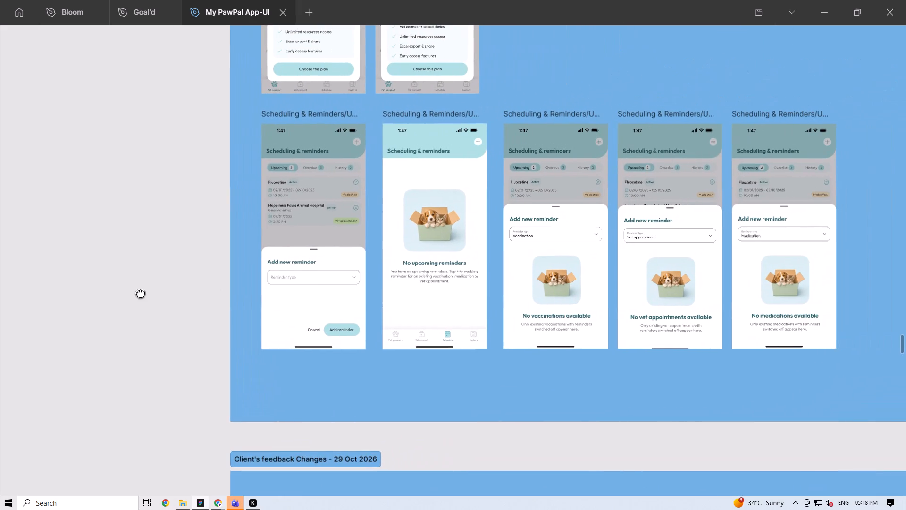
drag(140, 293, 133, 296)
click(290, 288)
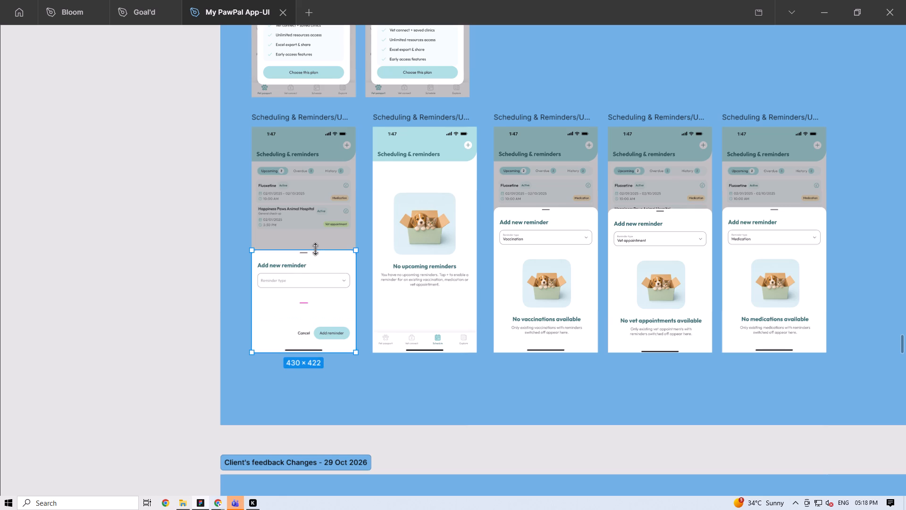
drag(316, 249, 315, 263)
click(157, 258)
ctrl+scroll(160, 257, down, 1)
Copy the whole first Scheduling & Reminders screen as a PNG.
click(257, 139)
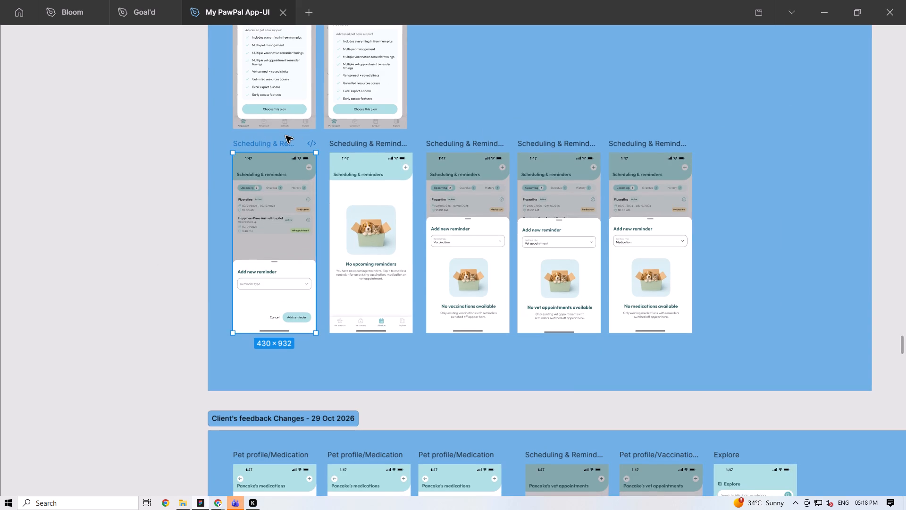
key(ctrl+shift+c)
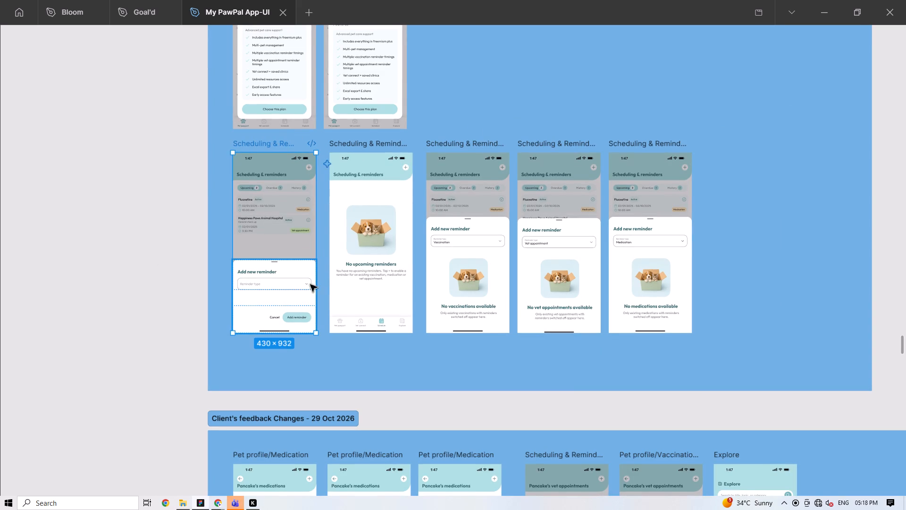
Recheck the client's annotated Add new reminder screenshot in Basecamp in Chrome against the revised Figma screen.
key(alt+Tab)
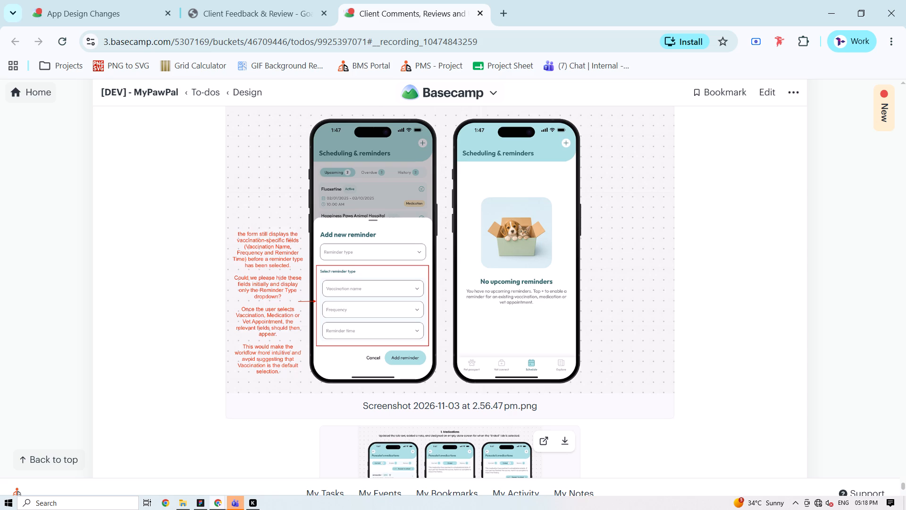
key(alt+Tab)
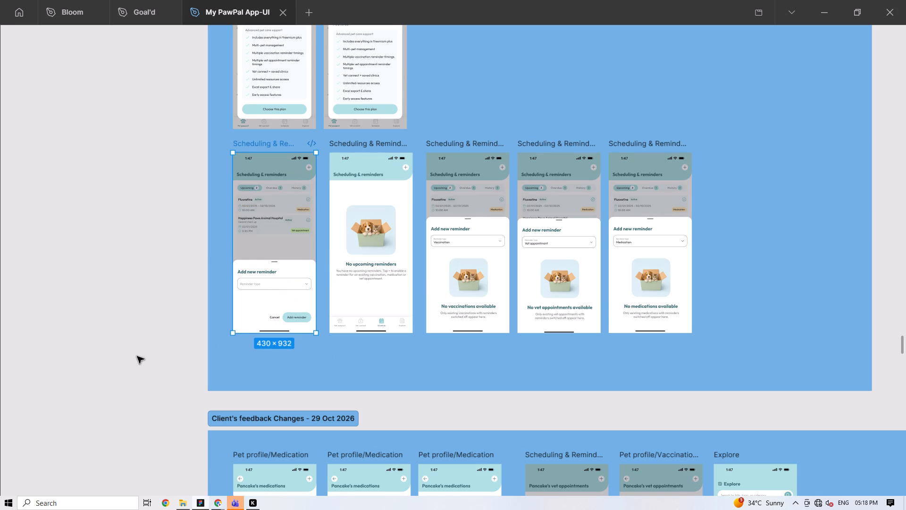
click(262, 297)
click(168, 309)
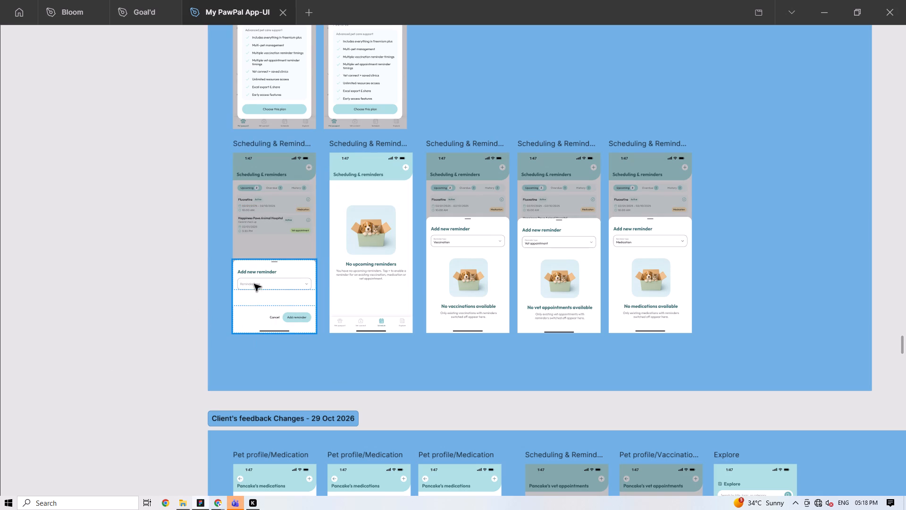
Duplicate the simplified Add new reminder screen into the Pet owner - Updated UI area, just above the Scheduling and reminders section.
ctrl+scroll(263, 291, down, 6)
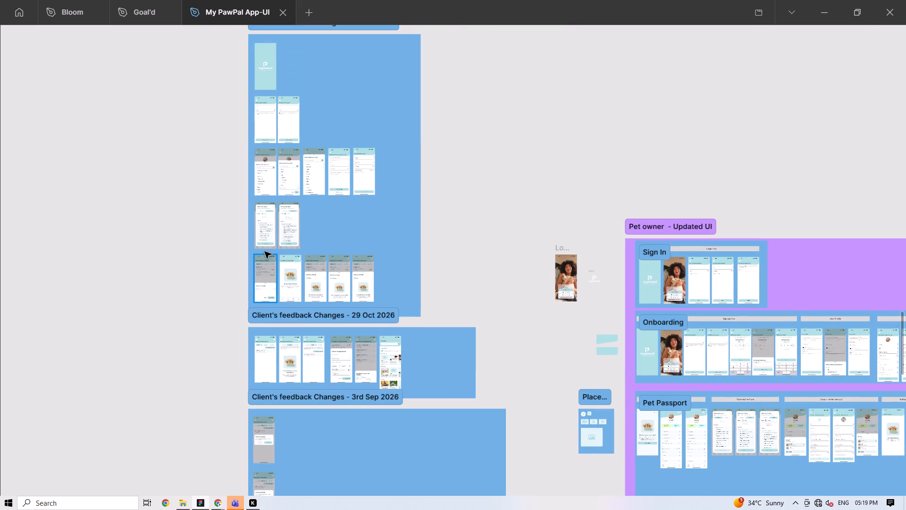
click(263, 254)
alt+drag(262, 270, 559, 368)
key(space)
key(space)
key(space)
key(space)
key(space)
key(space)
key(space)
key(space)
key(space)
key(space)
drag(585, 473, 490, 272)
drag(466, 172, 466, 200)
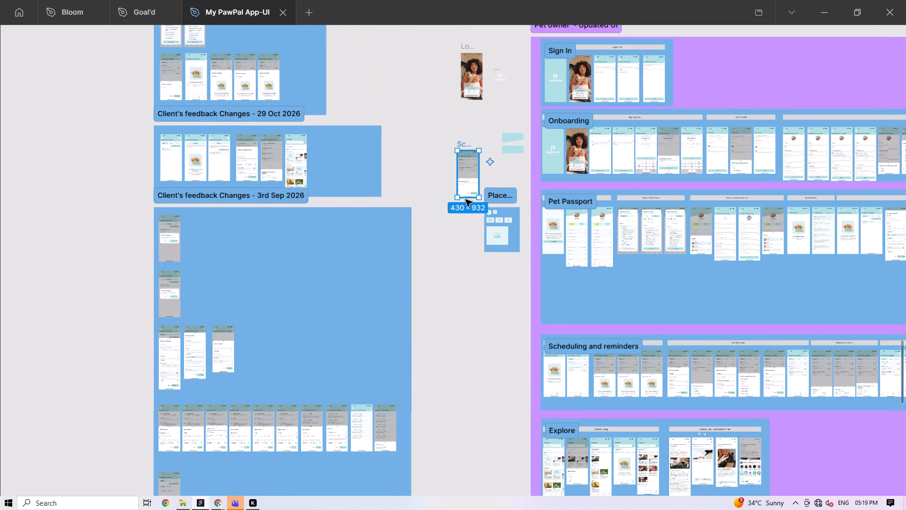
drag(466, 200, 495, 274)
scroll(467, 357, down, 4)
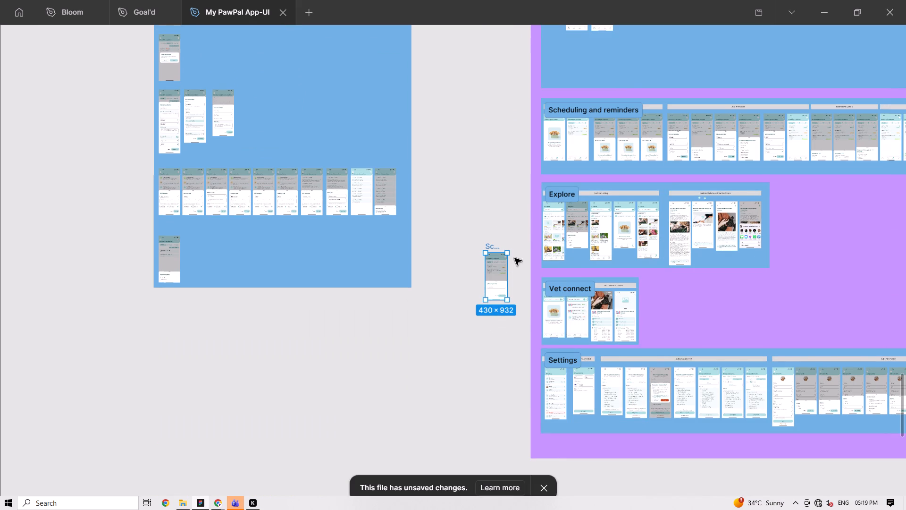
drag(499, 273, 505, 254)
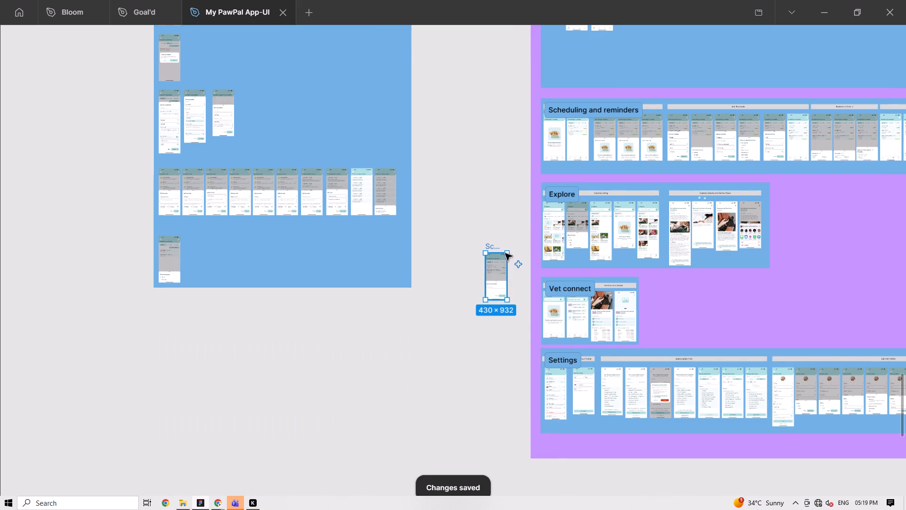
drag(505, 254, 647, 75)
ctrl+scroll(662, 121, up, 17)
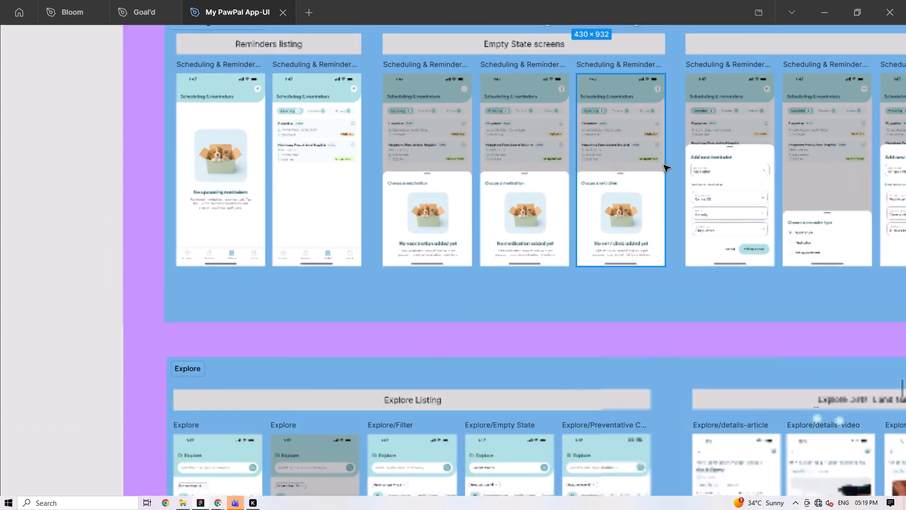
ctrl+scroll(655, 330, down, 4)
key(space)
key(space)
key(space)
key(space)
key(space)
key(space)
key(space)
key(space)
key(space)
key(space)
key(space)
key(space)
key(space)
key(space)
key(space)
key(space)
key(space)
key(space)
key(space)
key(space)
drag(663, 232, 583, 427)
drag(547, 303, 476, 181)
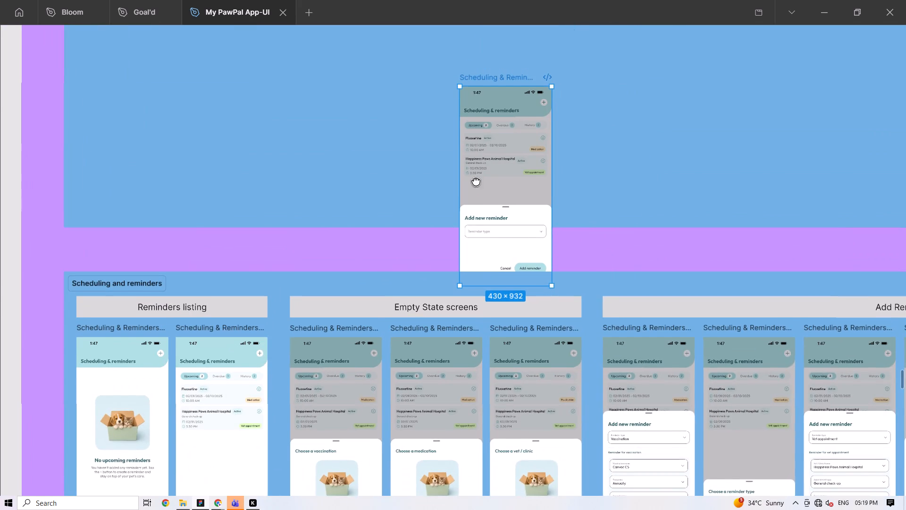
drag(476, 181, 469, 178)
Duplicate the completed Vaccination reminder screen from the Add Reminder group and place the copy beside the simplified reminder screen.
click(545, 201)
alt+drag(550, 285, 510, 35)
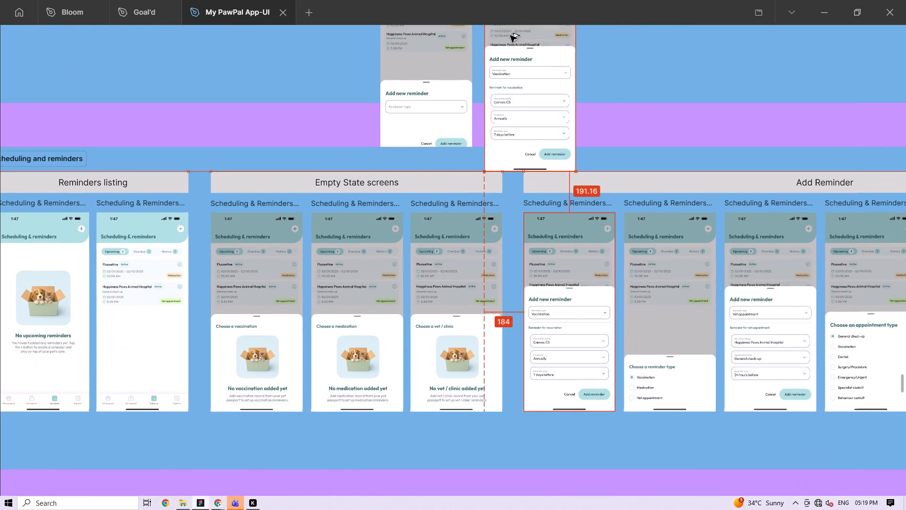
alt+drag(510, 35, 510, 35)
scroll(476, 119, up, 4)
ctrl+scroll(478, 276, up, 4)
scroll(479, 414, down, 6)
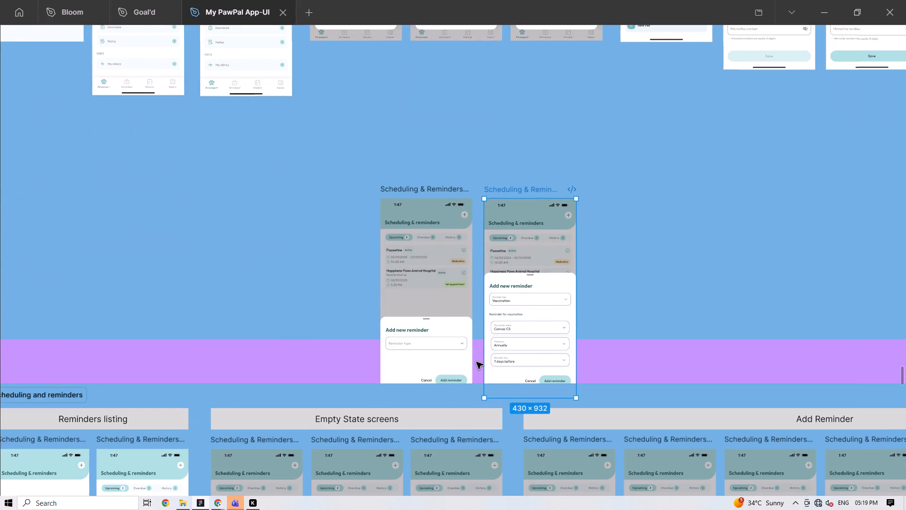
ctrl+scroll(476, 364, up, 4)
drag(534, 313, 526, 280)
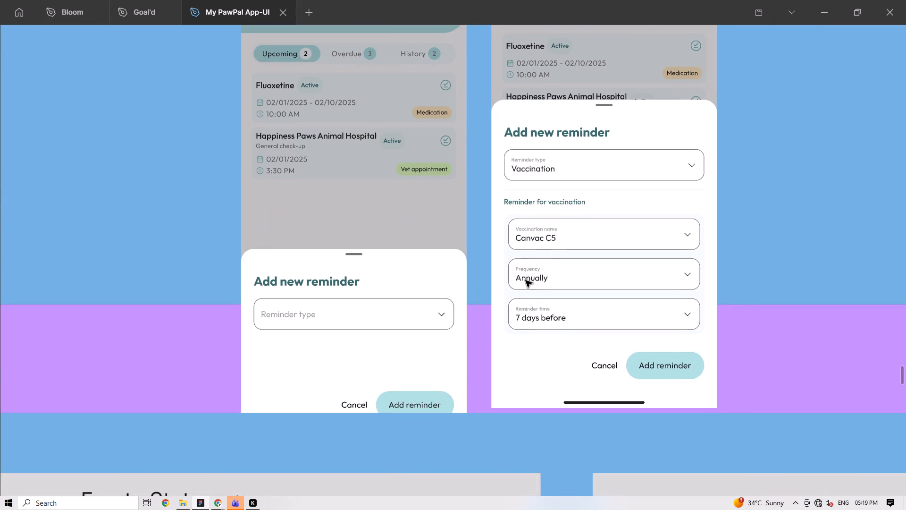
drag(526, 280, 525, 301)
ctrl+scroll(325, 312, down, 2)
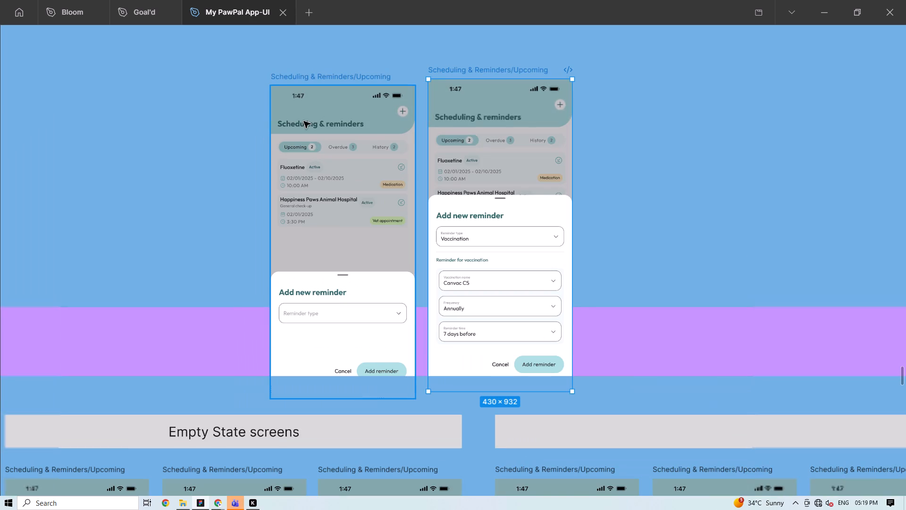
Align the top edges of the two copied reminder screens and move the pair slightly higher above the Empty State screens.
click(306, 75)
shift+click(490, 65)
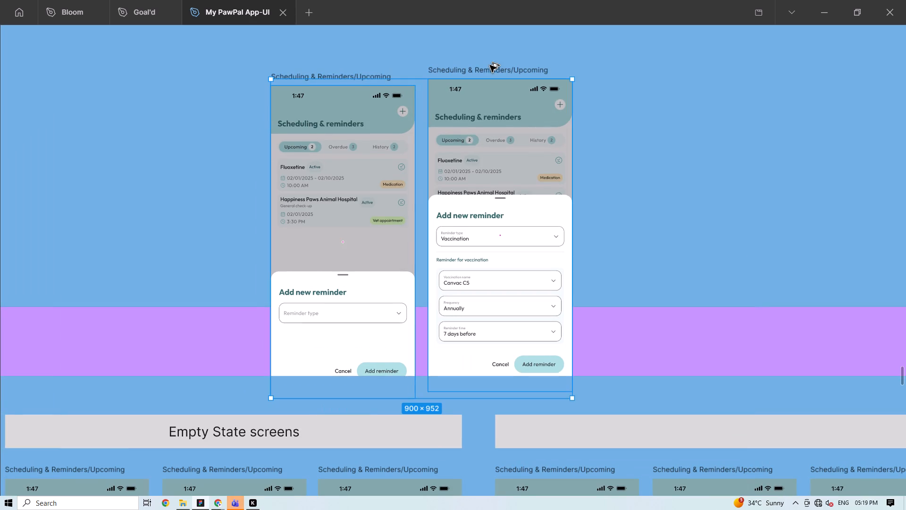
key(alt+w)
shift+drag(380, 227, 390, 170)
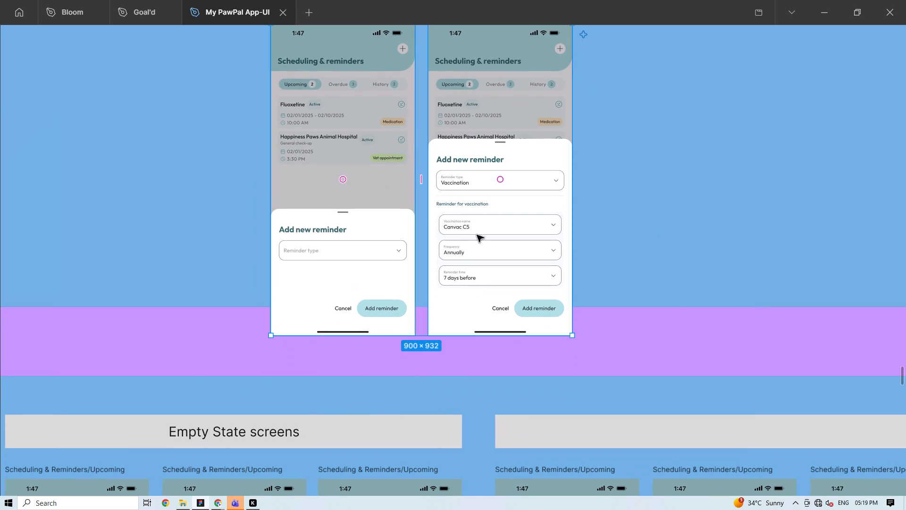
Resize the simplified Add new reminder sheet from its top edge to a compact height of 317, trying taller heights first.
click(369, 219)
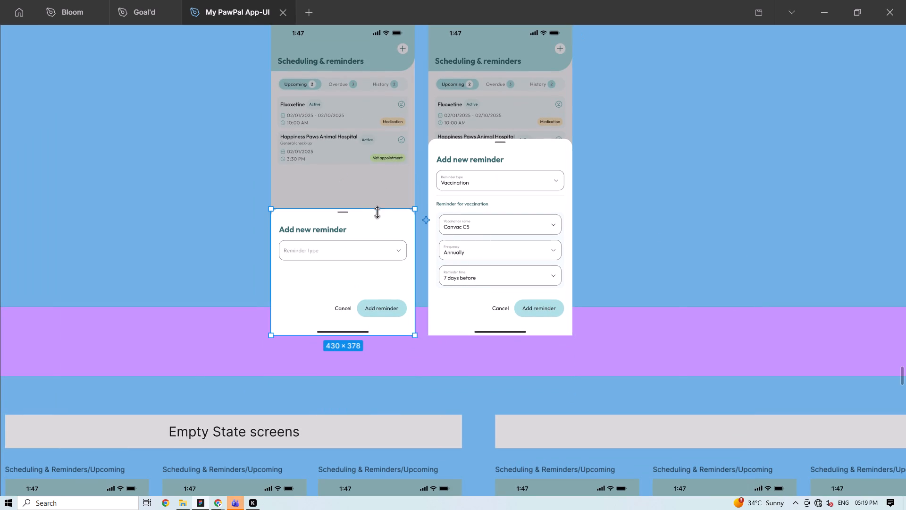
drag(377, 210, 392, 142)
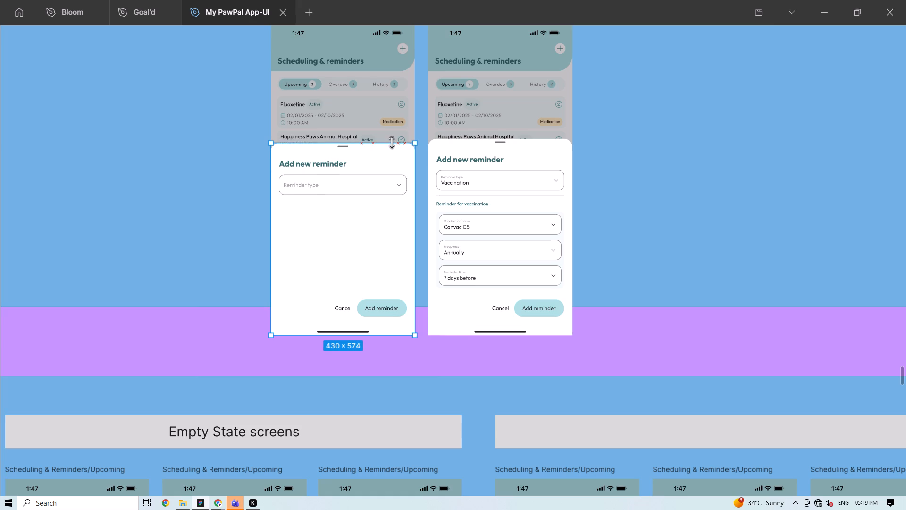
drag(392, 142, 393, 141)
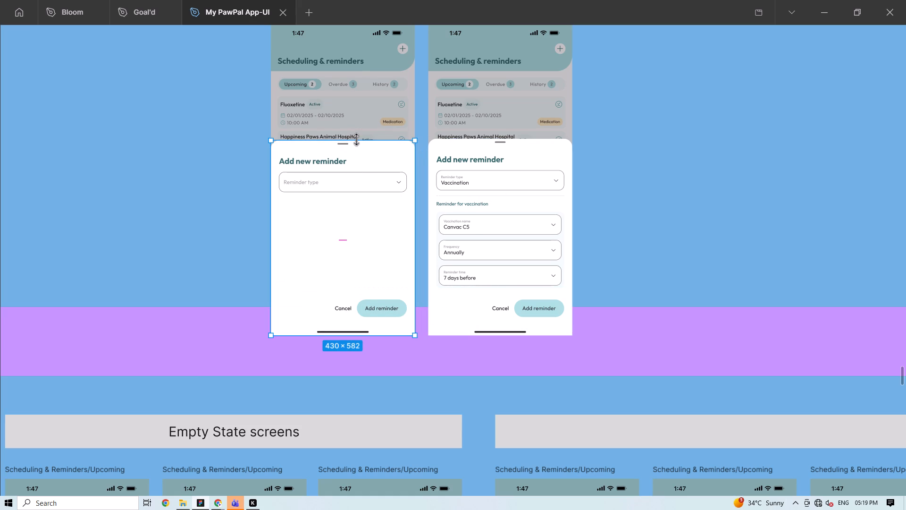
drag(357, 139, 355, 218)
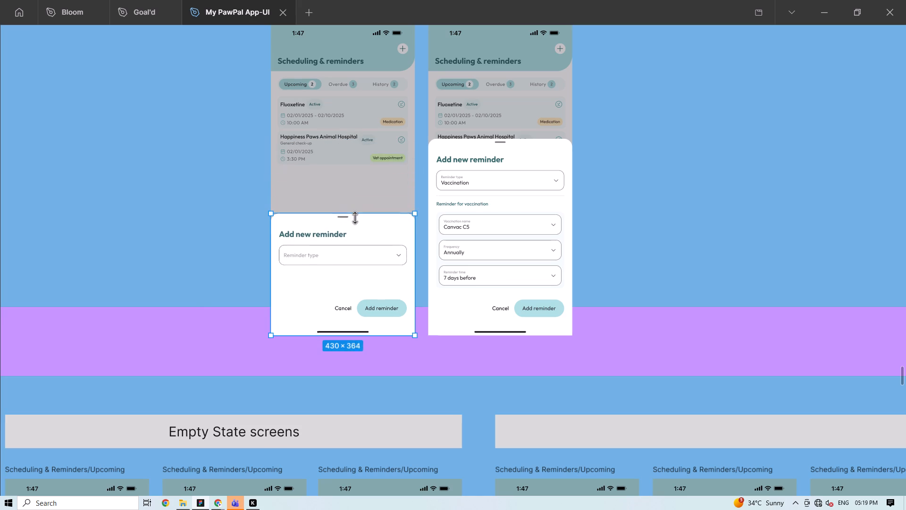
drag(355, 218, 359, 229)
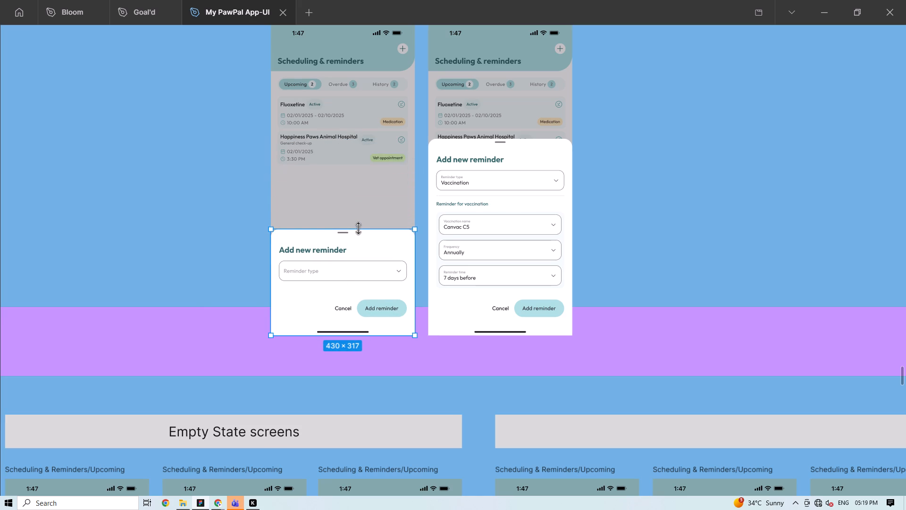
click(184, 218)
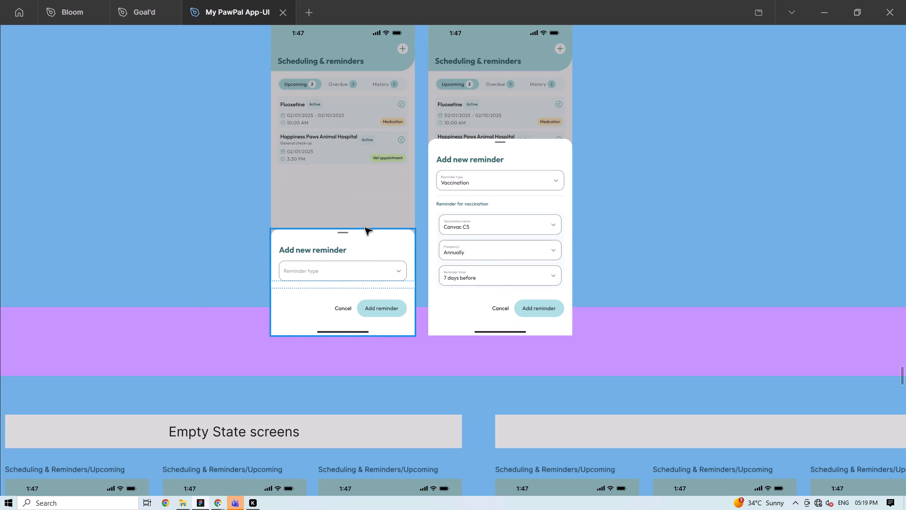
Search the Figma files for "snagedup" from a new file tab.
click(302, 7)
text(snaged)
key(space)
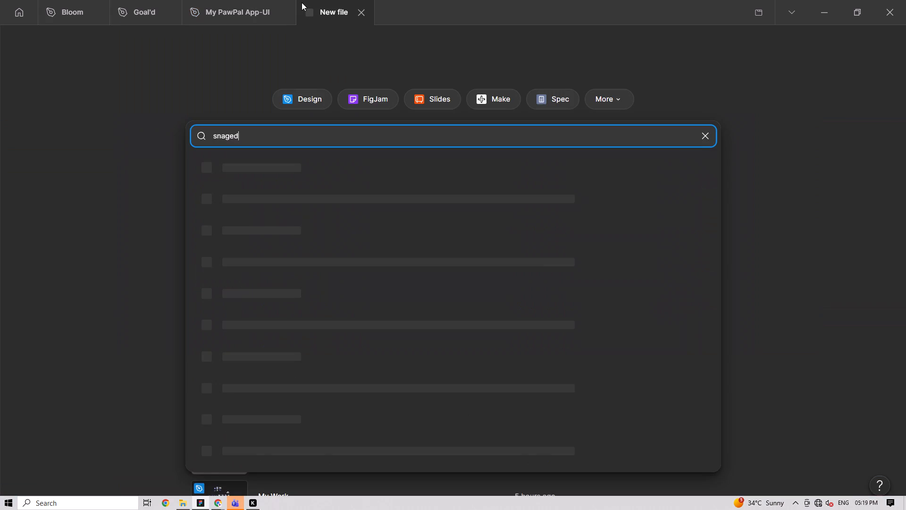
text(up)
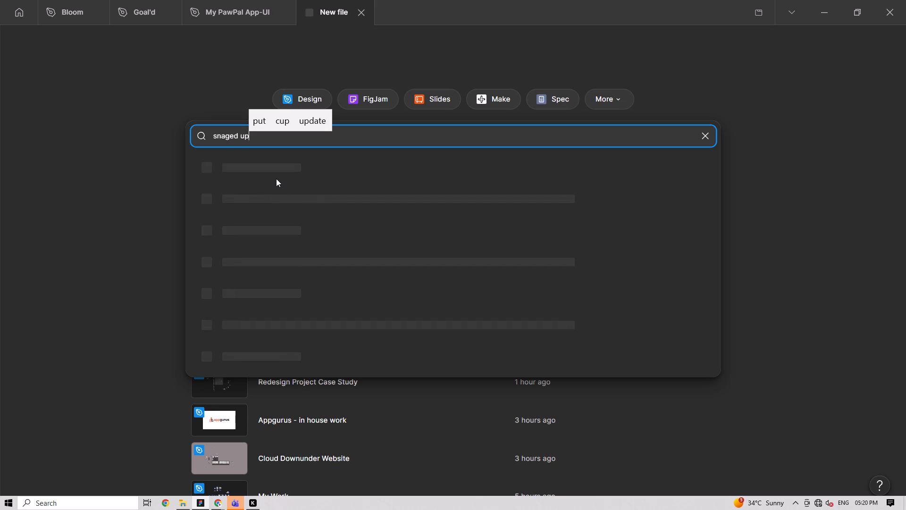
key(BackSpace)
key(BackSpace)
key(BackSpace)
text(uo)
key(BackSpace)
key(p)
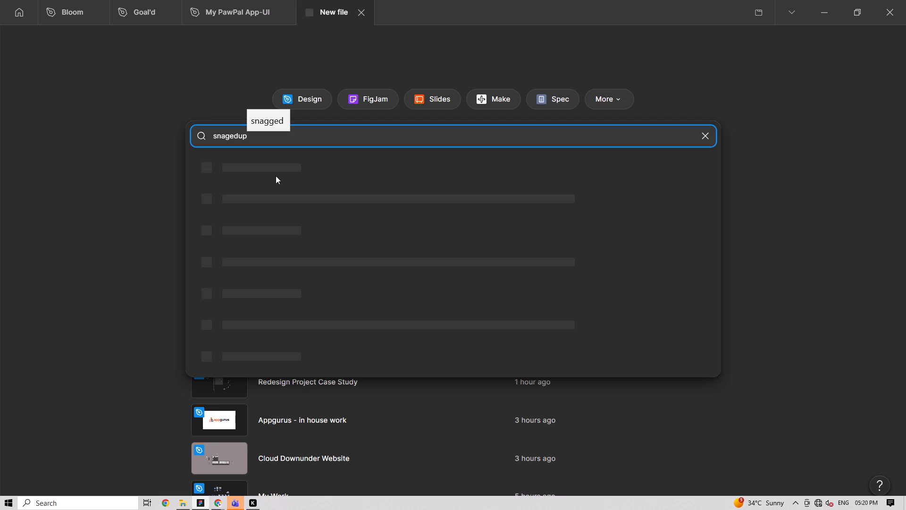
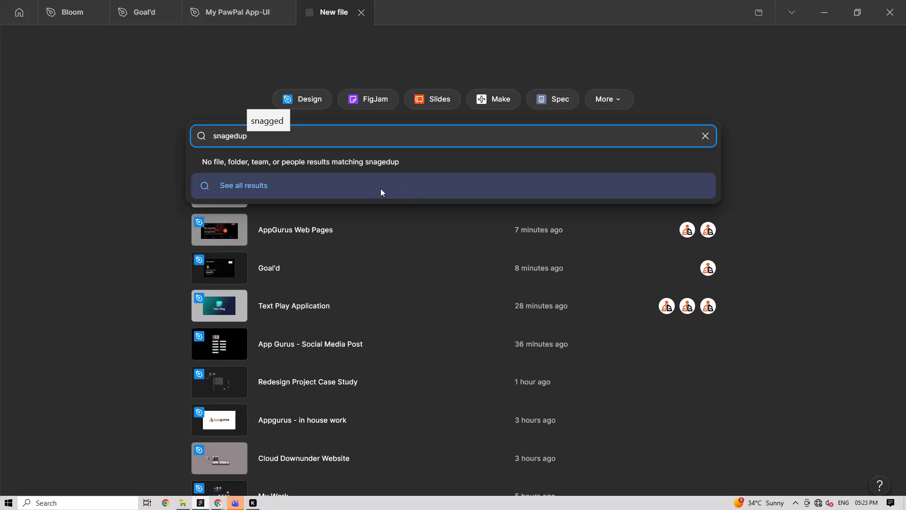
Replace the file search term with "snaged" to search the Figma files again.
key(ctrl+a)
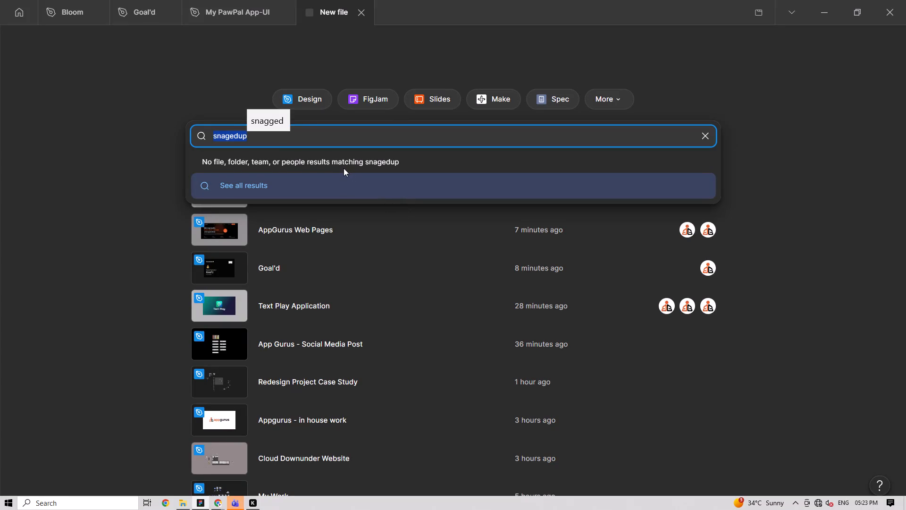
text(snaged)
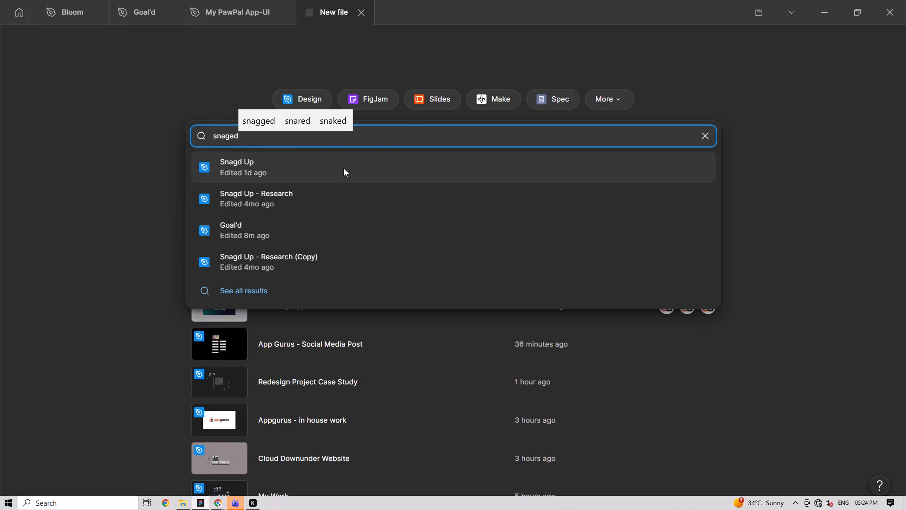
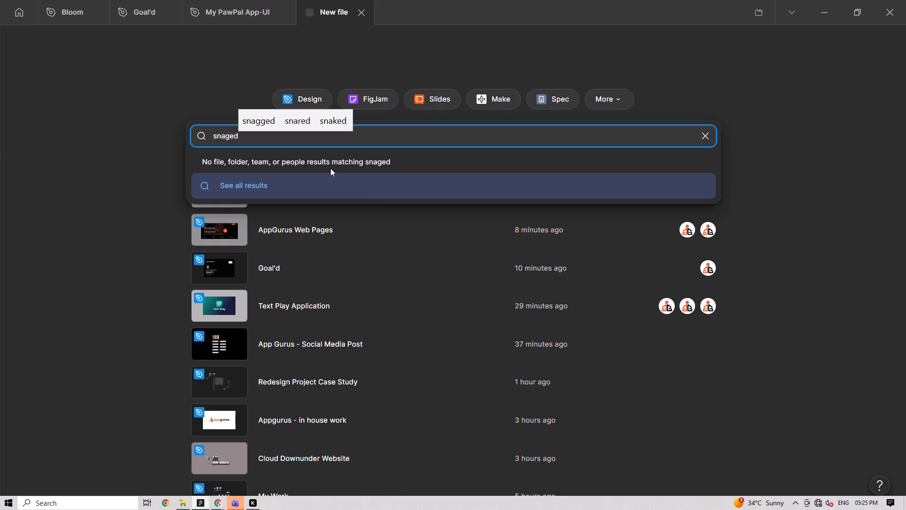
Shorten the file search term to "snag" and open the Snagd Up design file from the results.
key(BackSpace)
key(BackSpace)
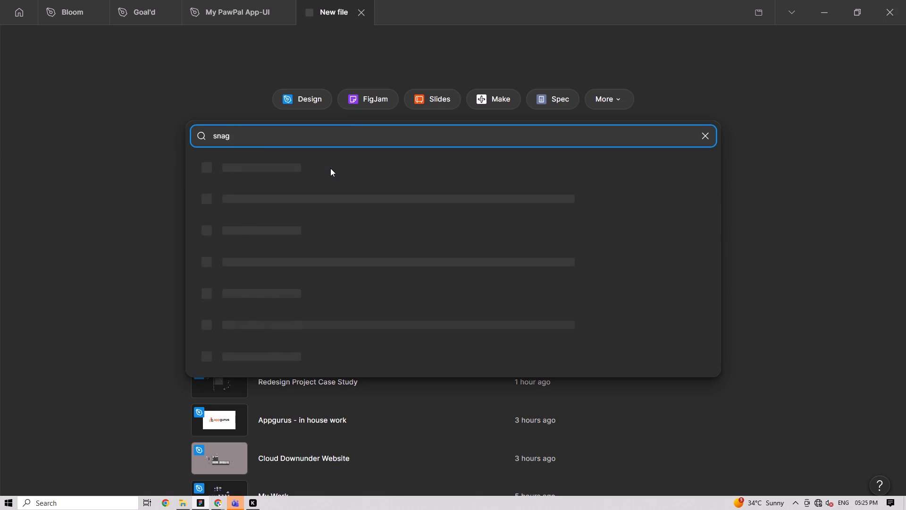
click(330, 168)
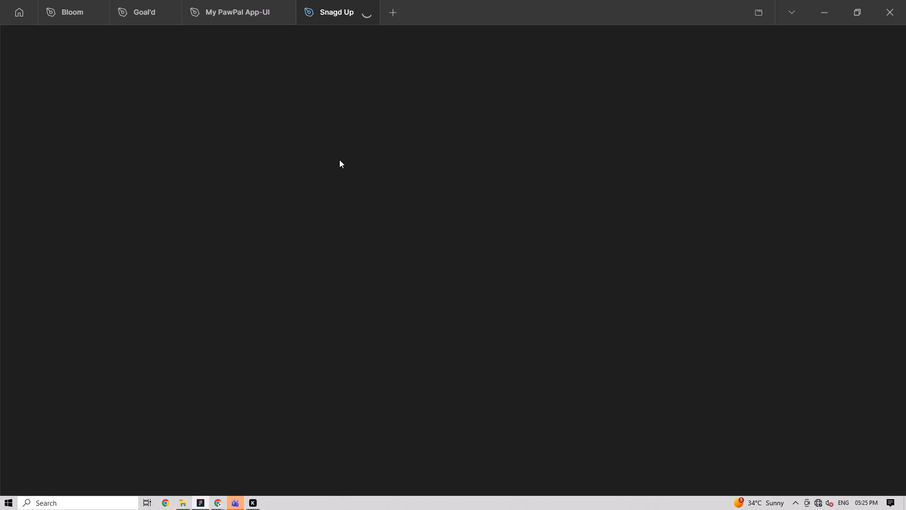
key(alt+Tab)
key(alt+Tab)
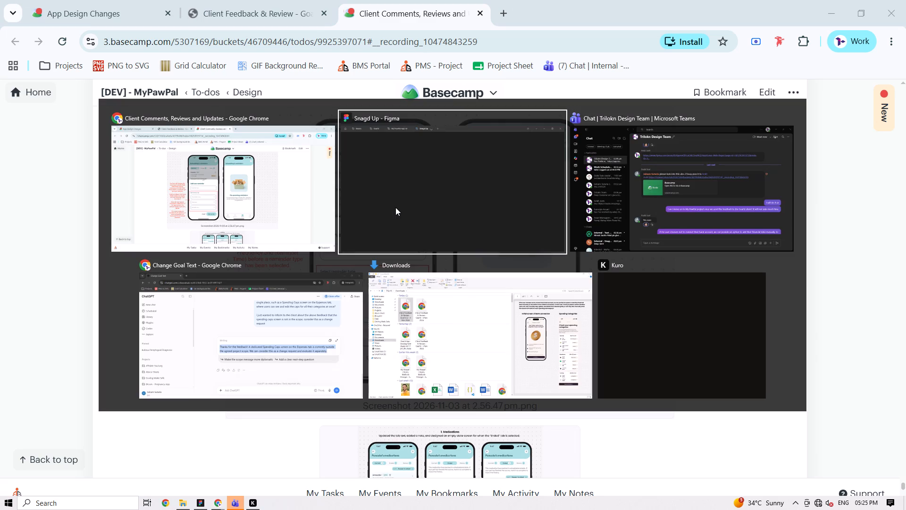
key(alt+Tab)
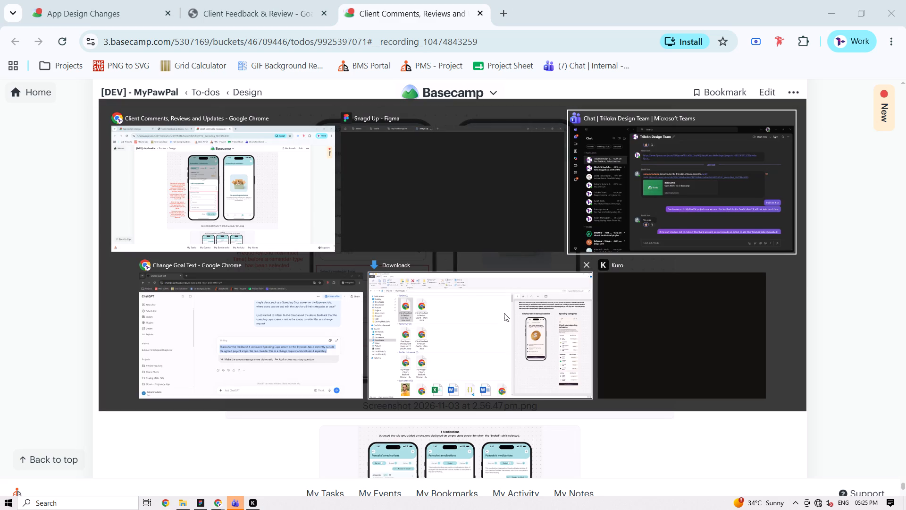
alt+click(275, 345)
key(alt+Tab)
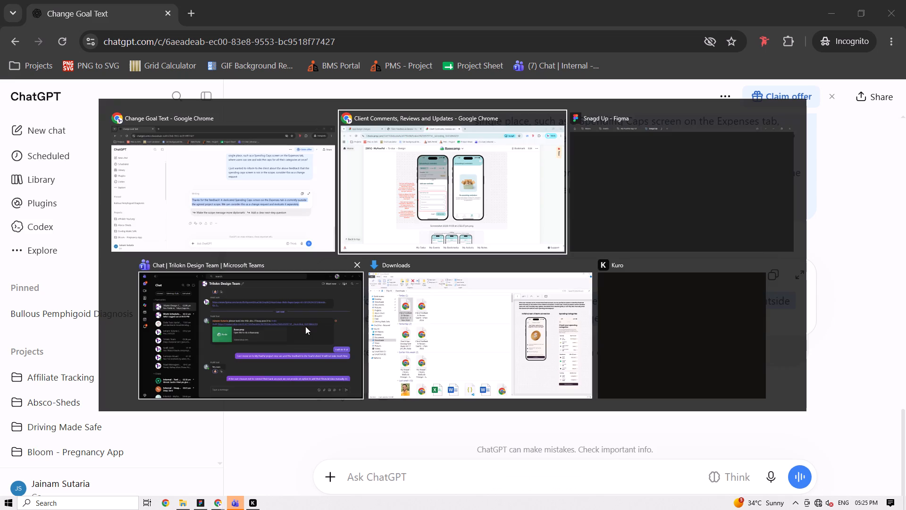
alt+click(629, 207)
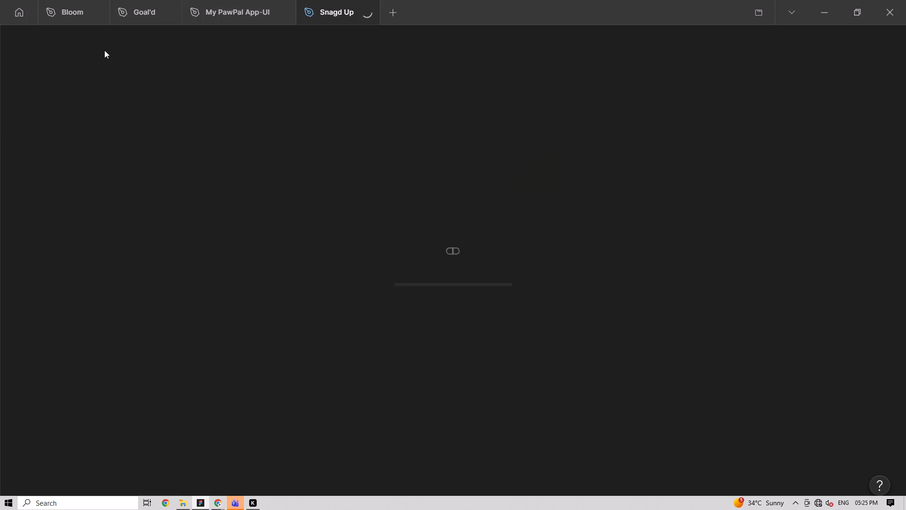